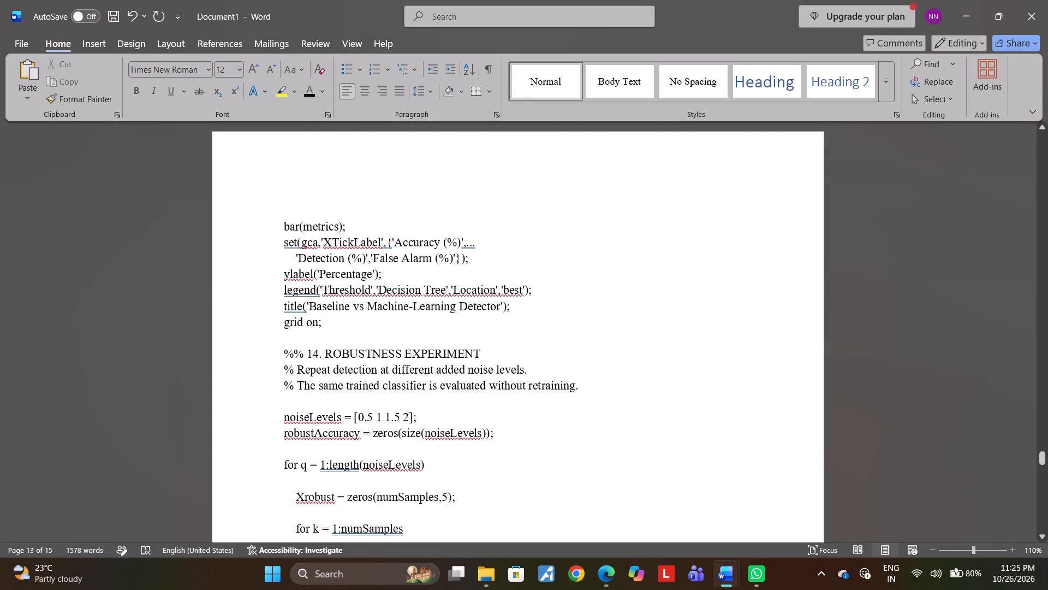
pyautogui.scroll(-1, 365, 299)
pyautogui.click(317, 293)
pyautogui.scroll(-1, 317, 293)
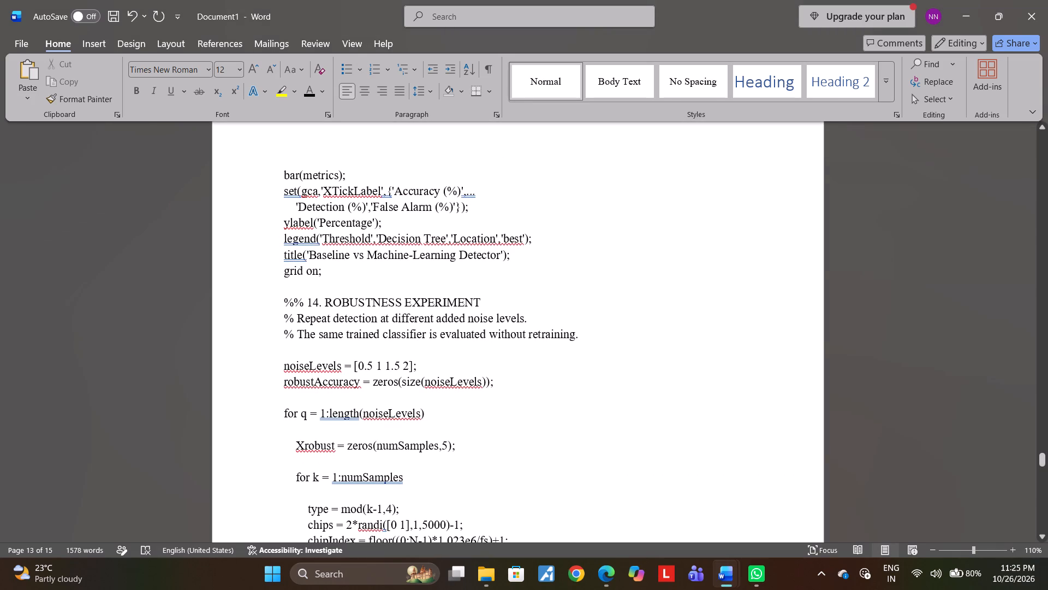
pyautogui.click(804, 513)
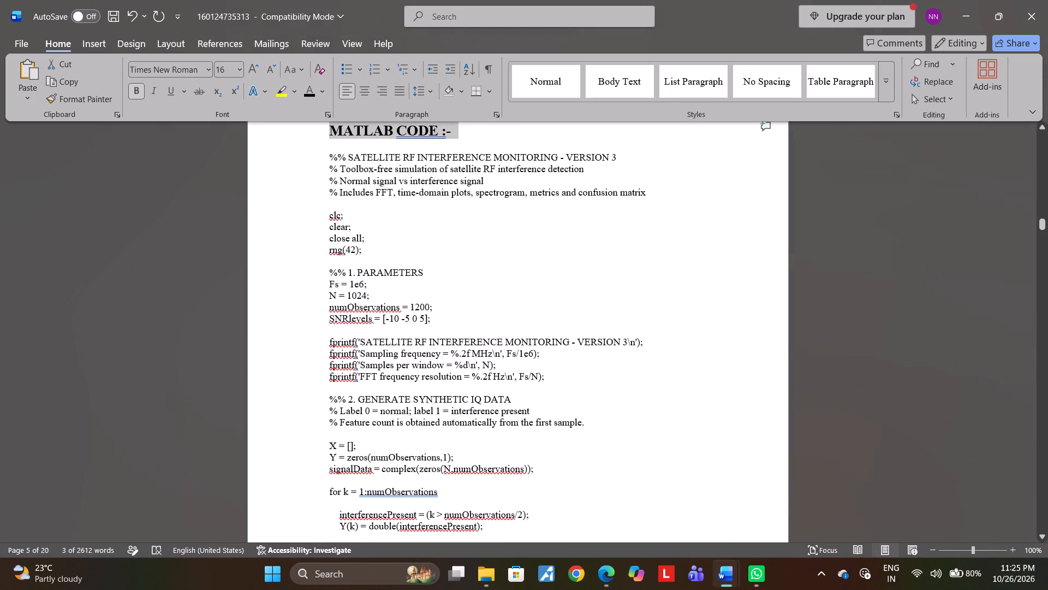
pyautogui.scroll(-2, 536, 374)
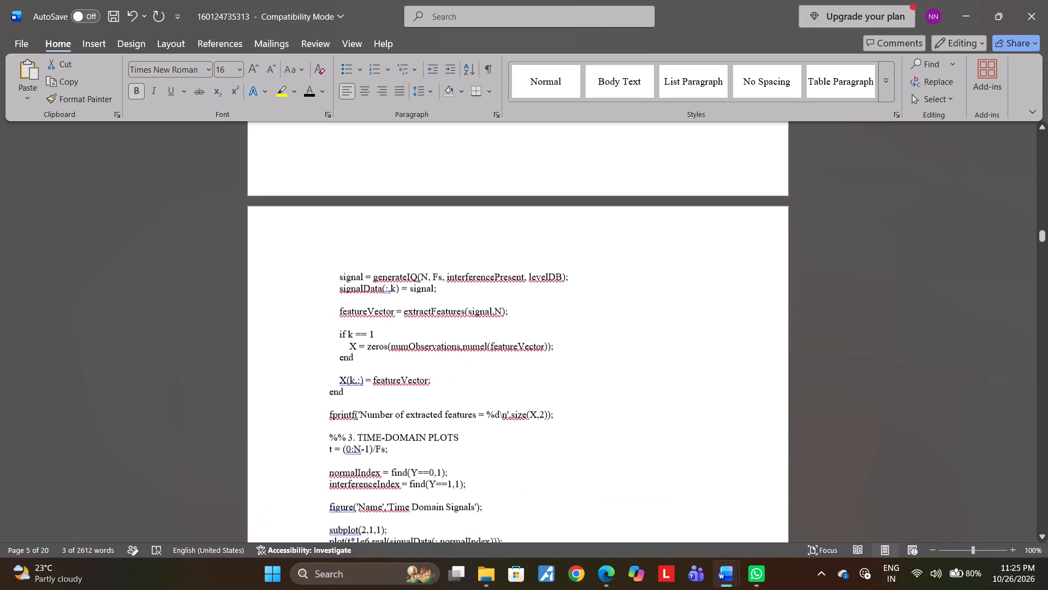
pyautogui.scroll(-1, 533, 357)
pyautogui.click(438, 355)
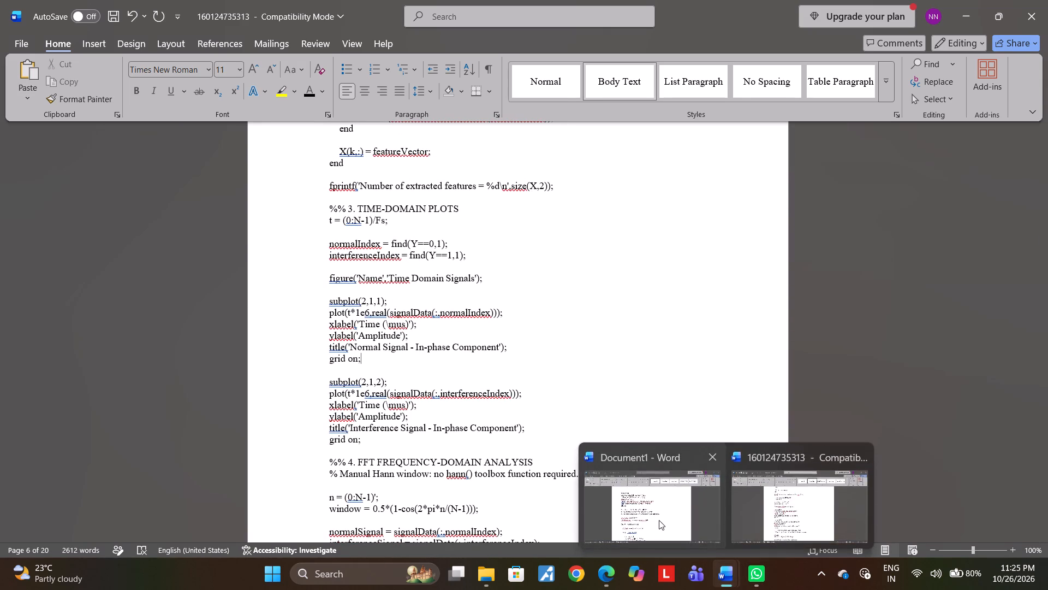
# Set all the MATLAB code under the "MATLAB CODE:" heading in Document1 to font size 11.
pyautogui.click(659, 520)
pyautogui.click(412, 388)
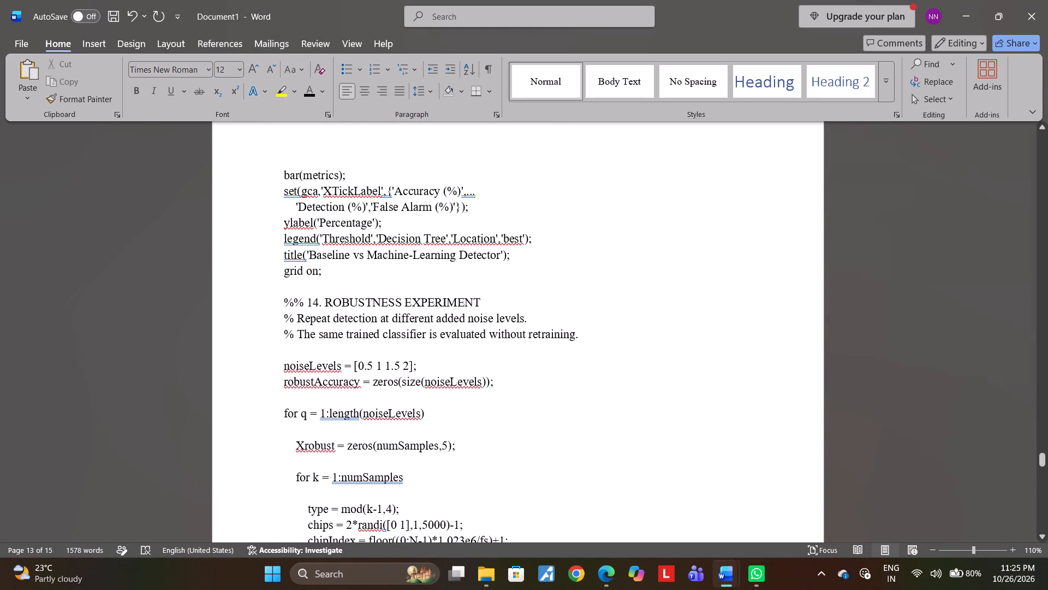
pyautogui.scroll(4, 411, 239)
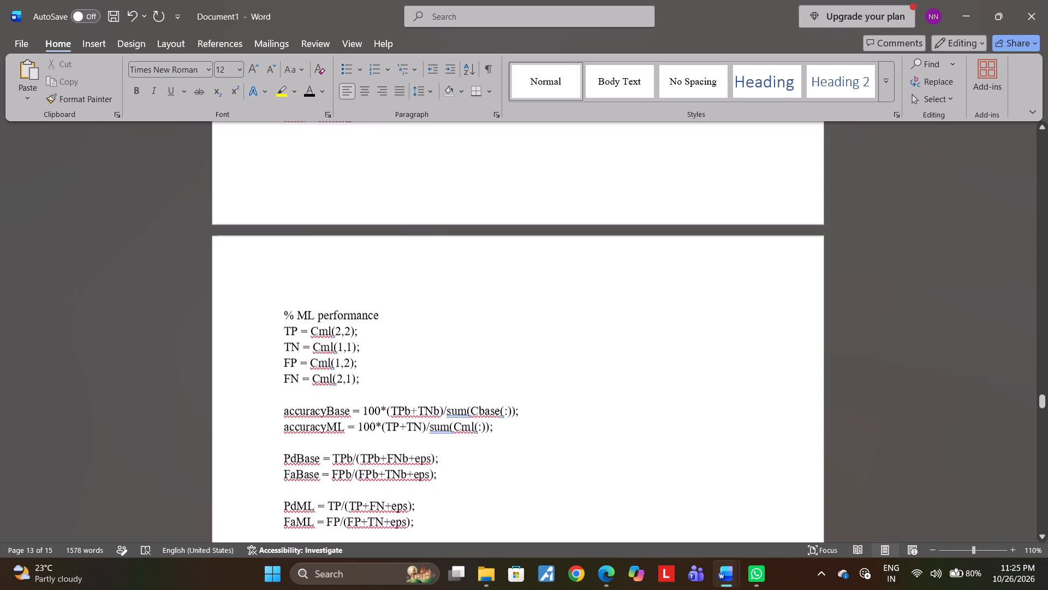
pyautogui.scroll(2, 595, 234)
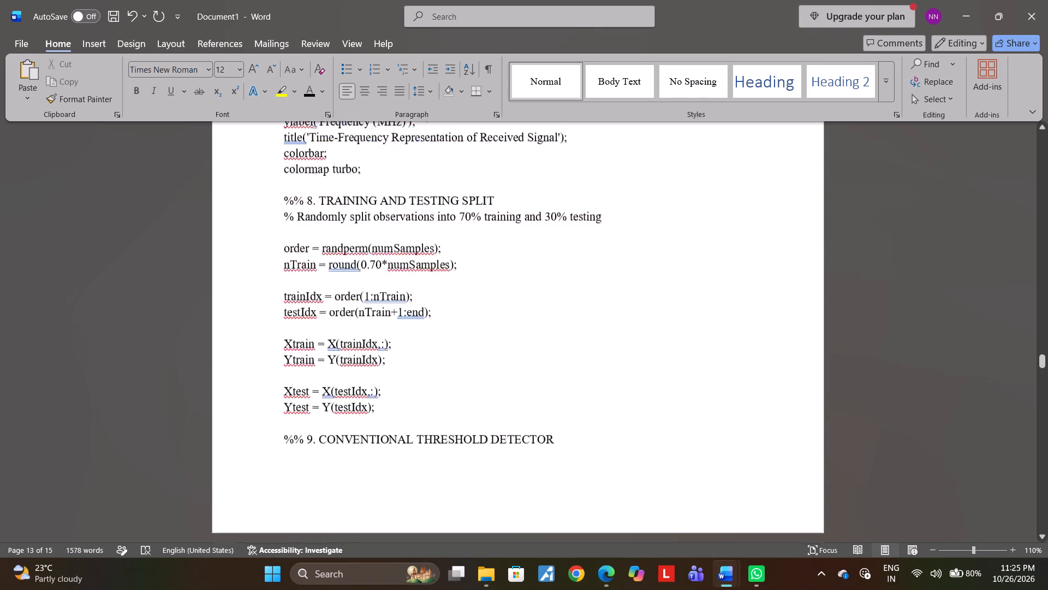
pyautogui.scroll(1, 332, 252)
pyautogui.scroll(1, 379, 251)
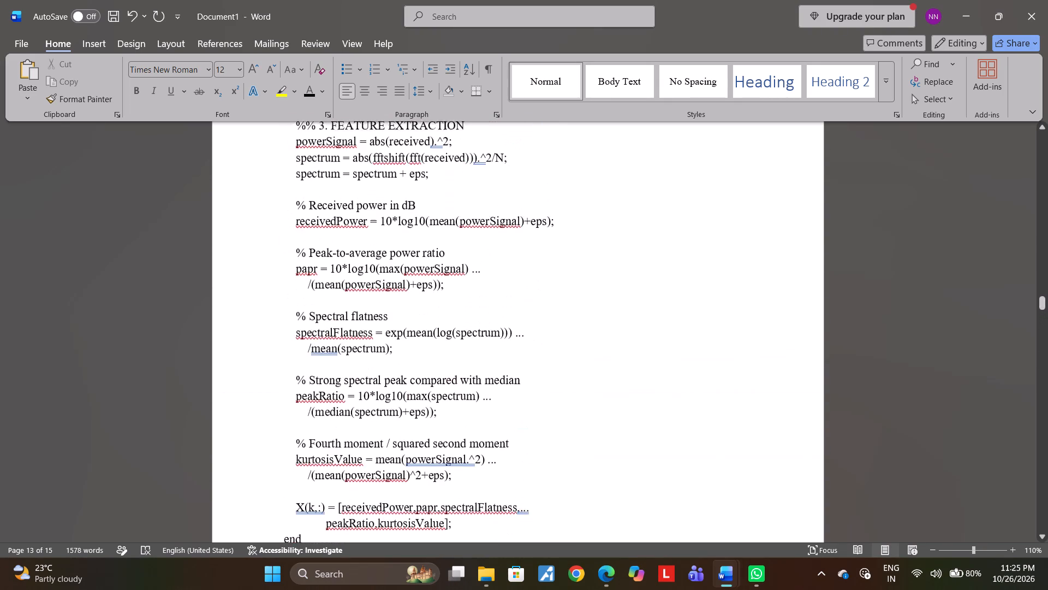
pyautogui.scroll(2, 379, 251)
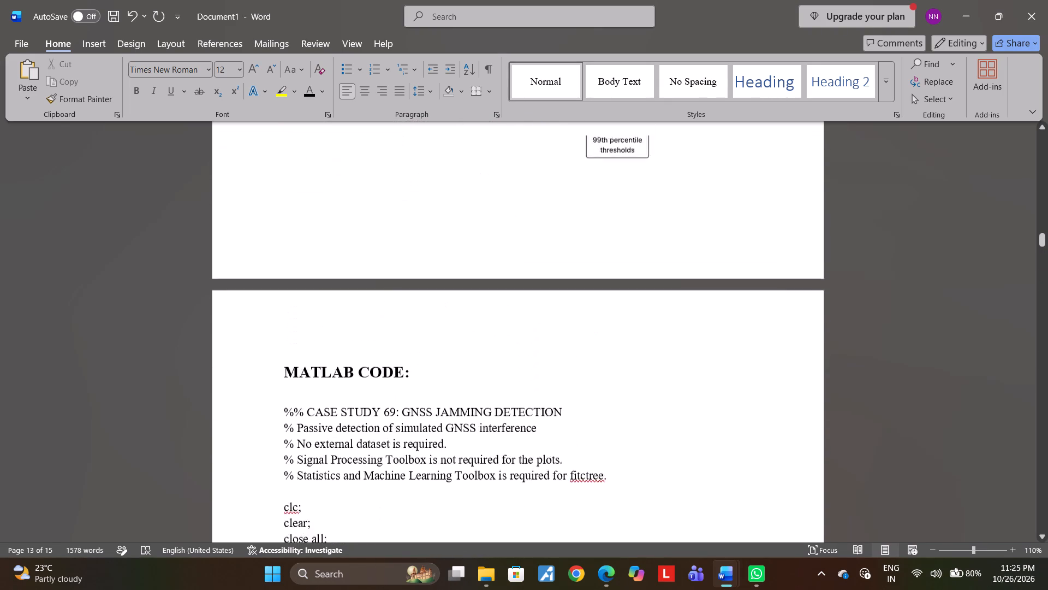
pyautogui.scroll(1, 379, 251)
pyautogui.moveTo(281, 264); pyautogui.dragTo(372, 366)
pyautogui.scroll(-9, 372, 366)
pyautogui.click(243, 72)
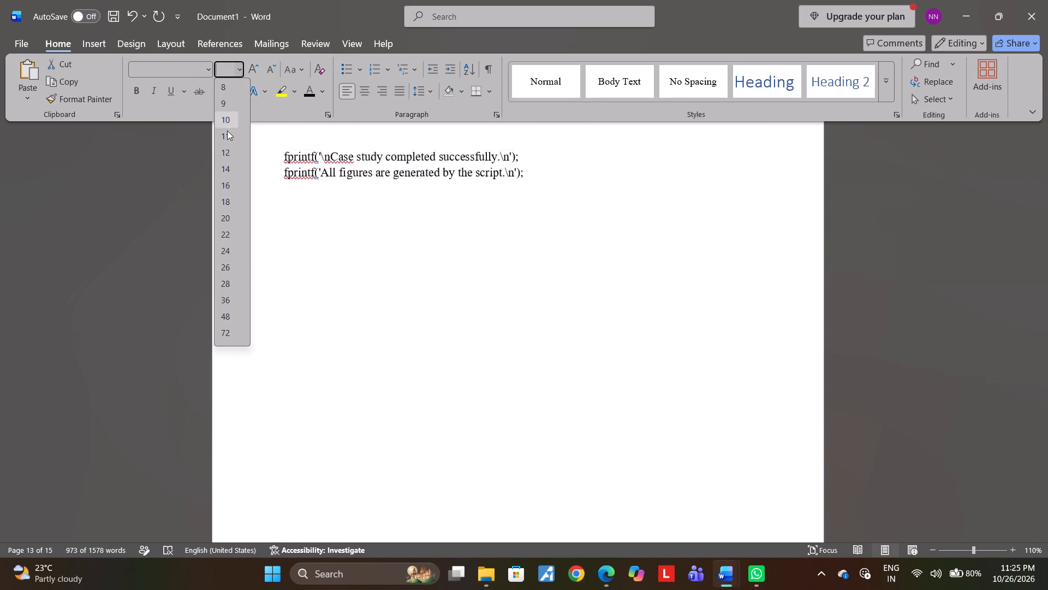
pyautogui.click(227, 135)
pyautogui.click(463, 251)
# Look over the resized code in Document1 and examine the Results section following the MATLAB code in the other report.
pyautogui.scroll(2, 502, 213)
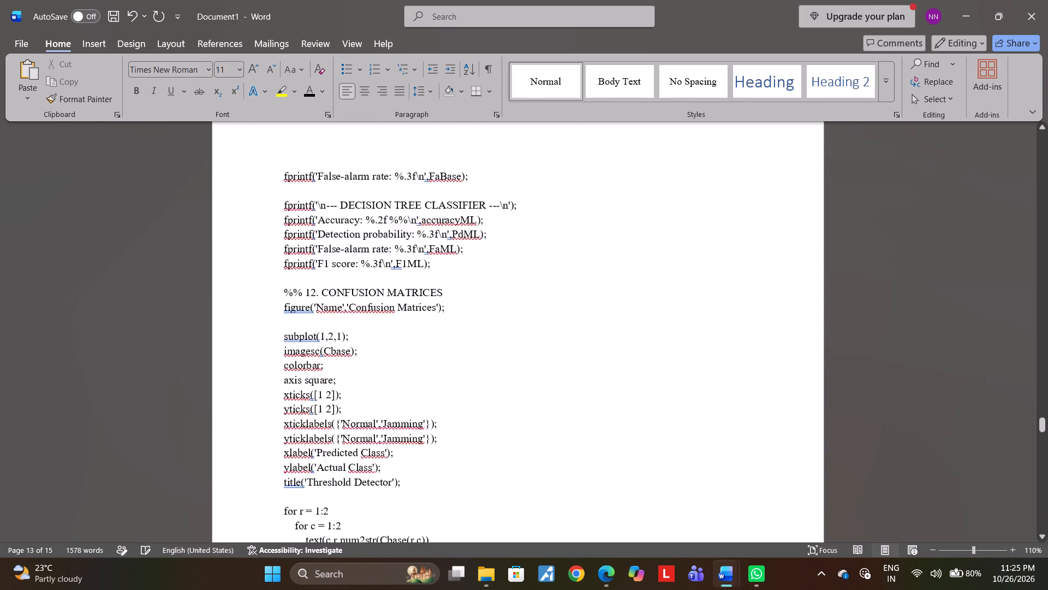
pyautogui.scroll(5, 502, 213)
pyautogui.scroll(-1, 502, 213)
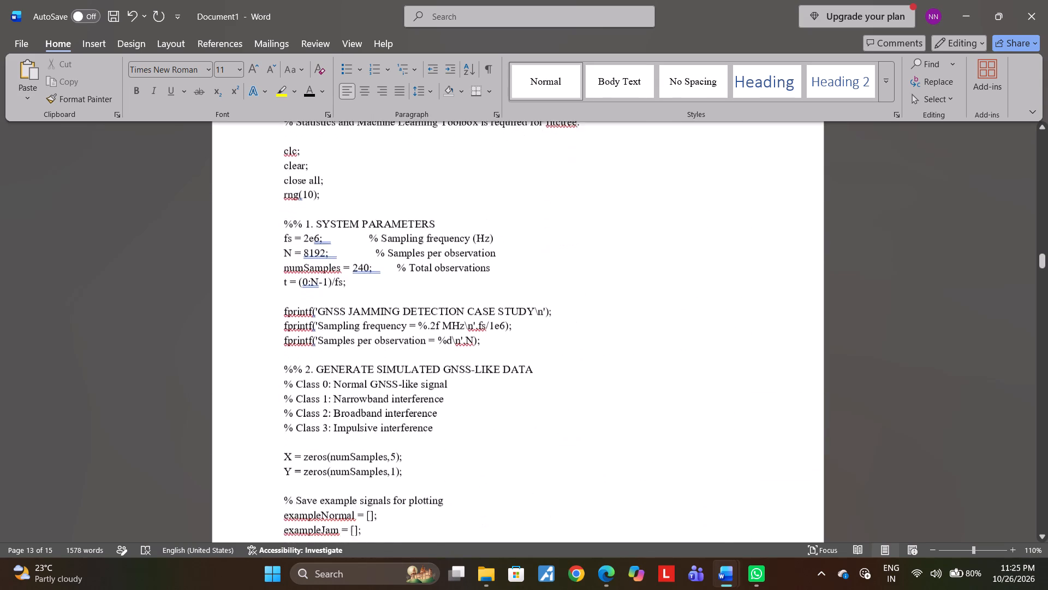
pyautogui.scroll(-1, 502, 213)
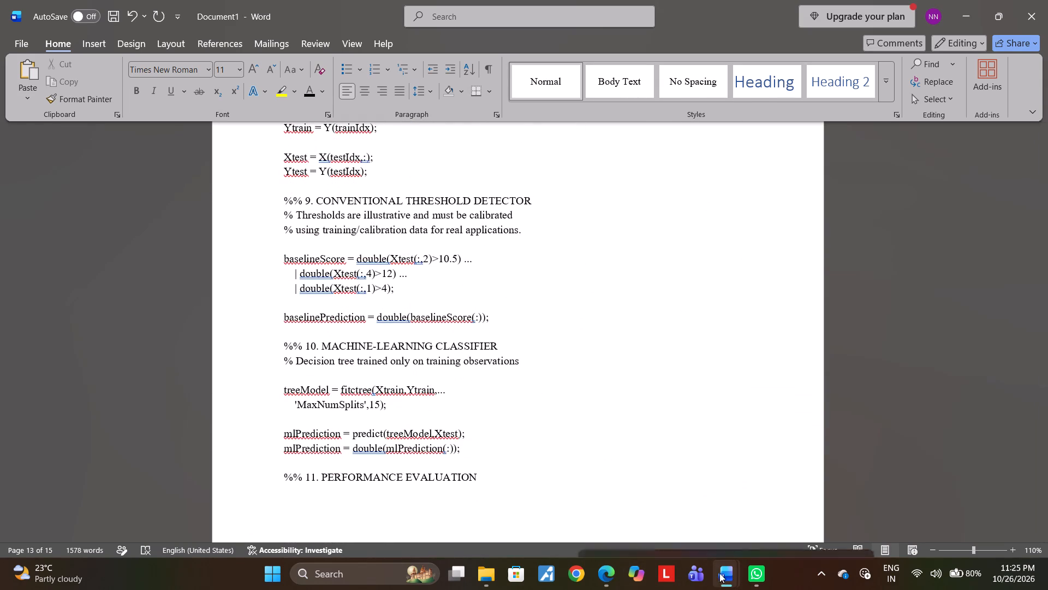
pyautogui.click(791, 511)
pyautogui.scroll(-5, 647, 389)
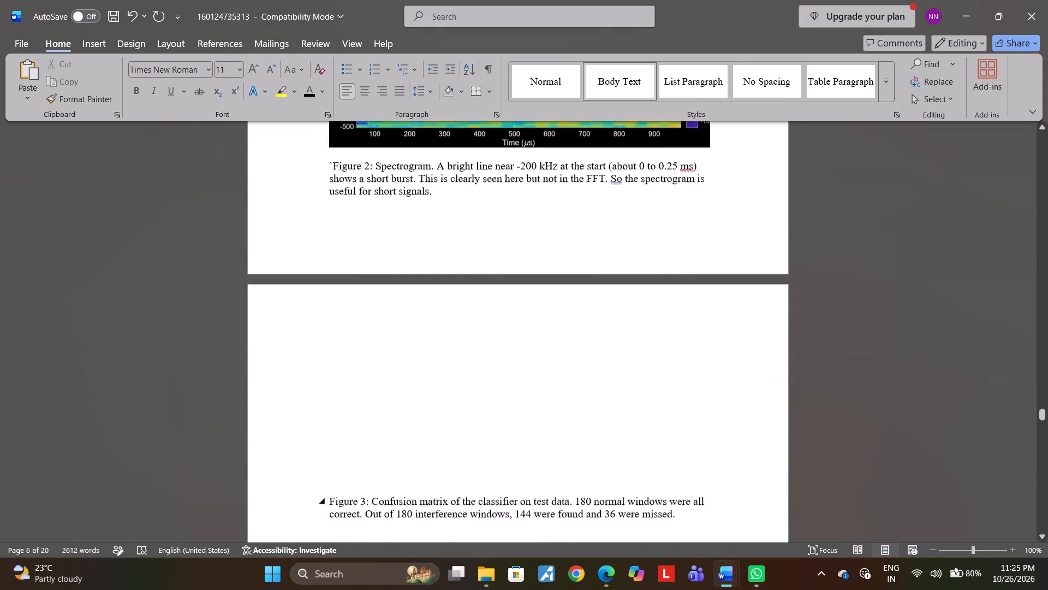
pyautogui.scroll(1, 647, 389)
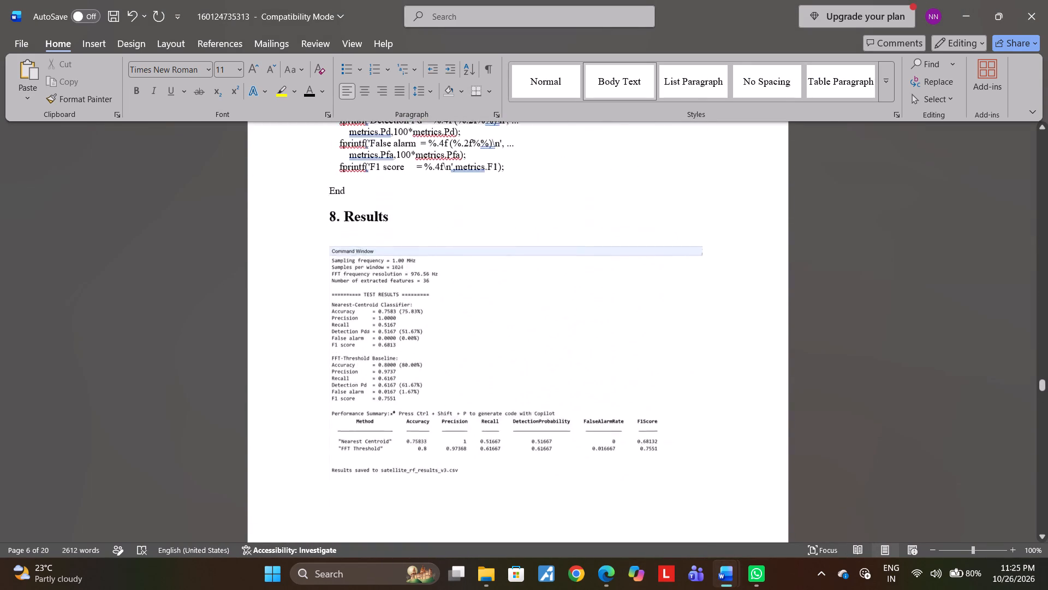
pyautogui.scroll(1, 647, 389)
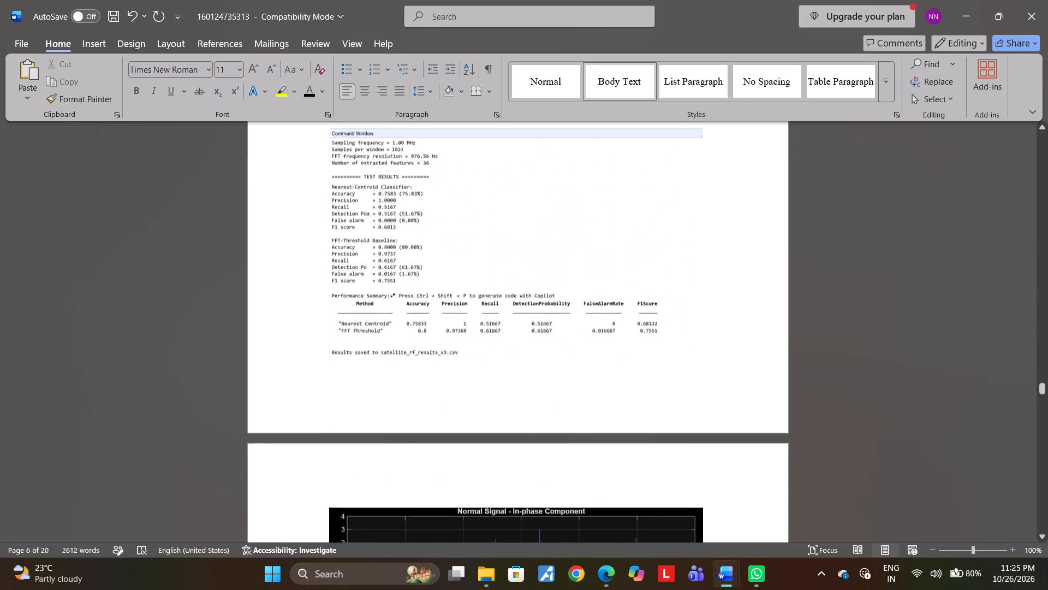
pyautogui.scroll(2, 646, 389)
pyautogui.click(631, 494)
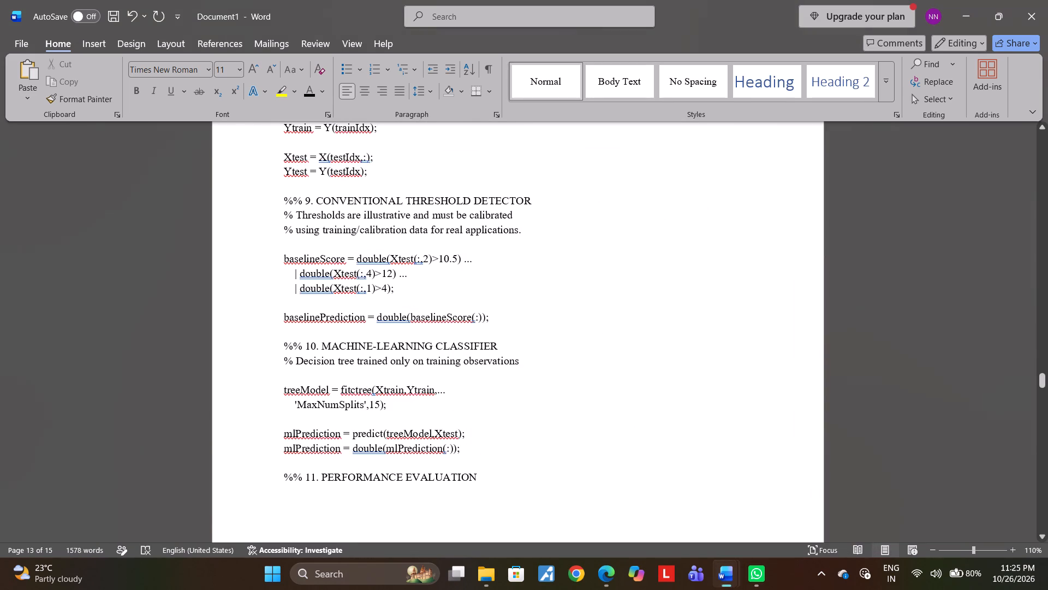
# Add the bold 16-point numbered heading "8. Result:" after the last code line in Document1, followed by unnumbered blank space.
pyautogui.scroll(-15, 377, 317)
pyautogui.scroll(1, 379, 328)
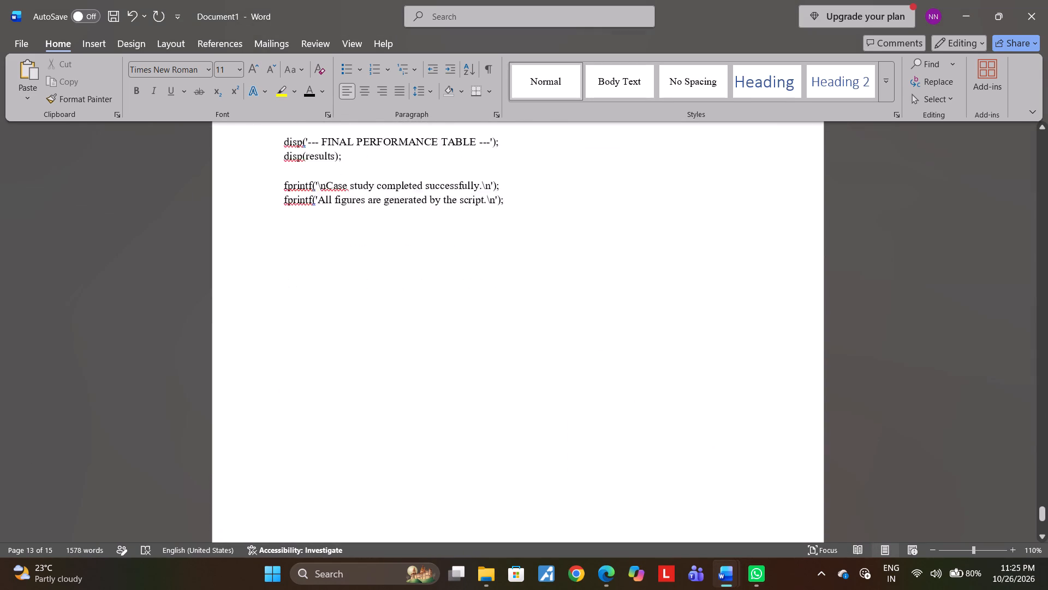
pyautogui.press('Return')
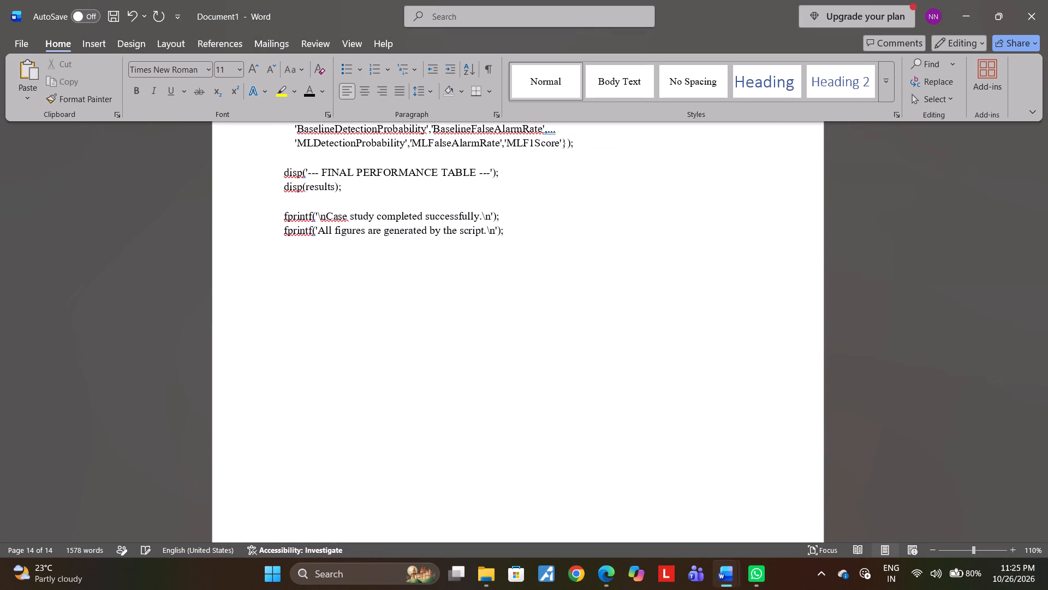
pyautogui.click(130, 90)
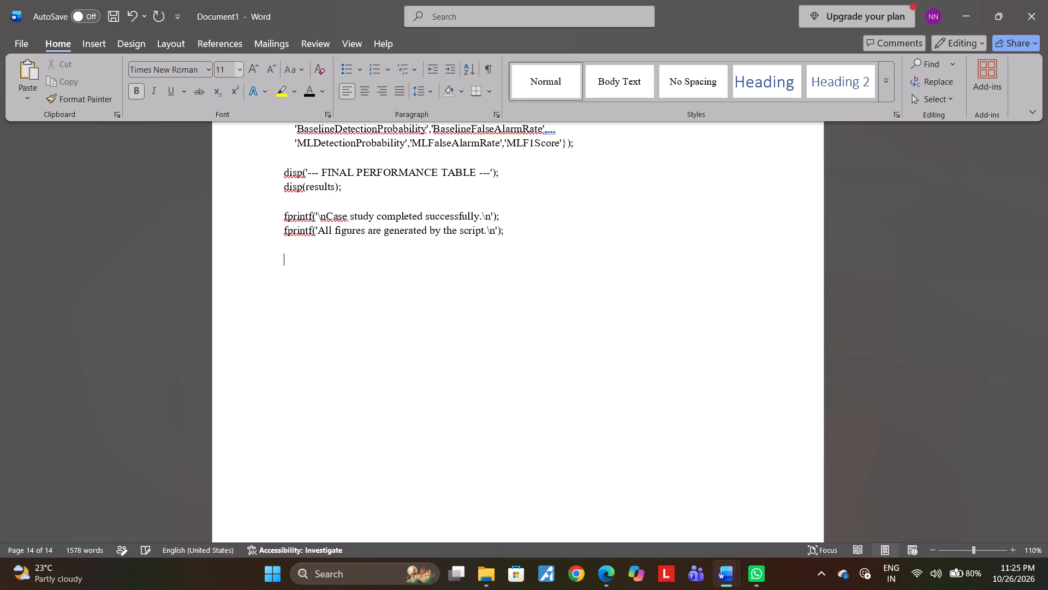
pyautogui.click(237, 69)
pyautogui.click(227, 186)
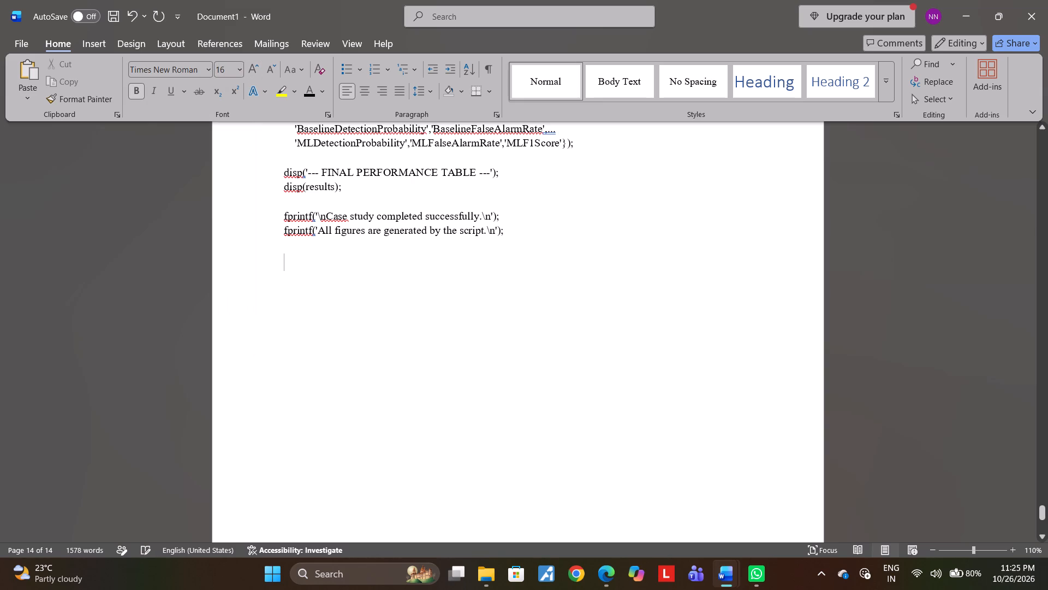
pyautogui.write('8.')
pyautogui.press('space')
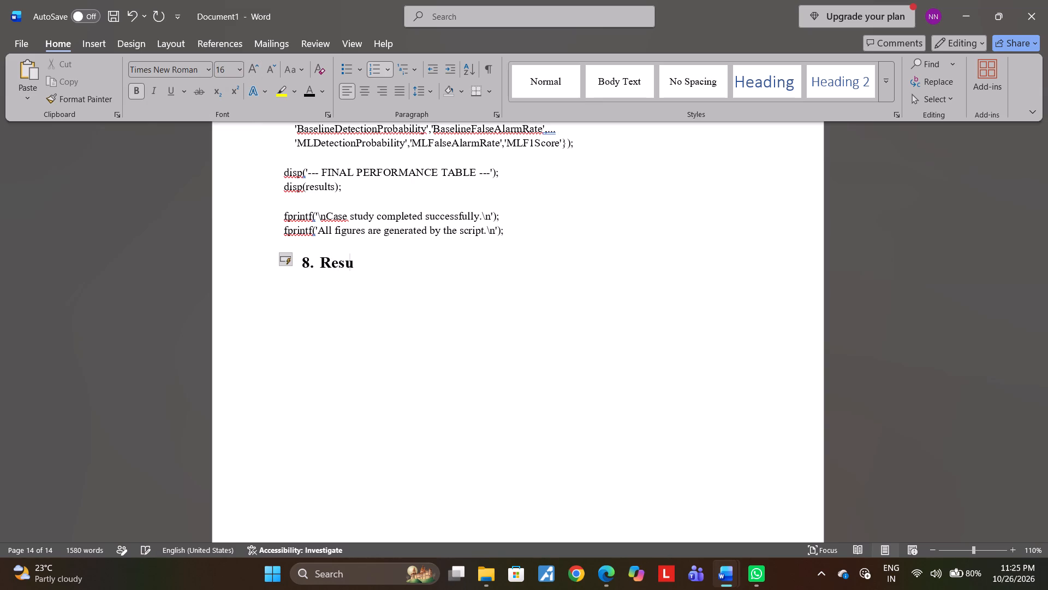
pyautogui.press('BackSpace')
pyautogui.write('lt')
pyautogui.hotkey('shift', ':')
pyautogui.press('Return')
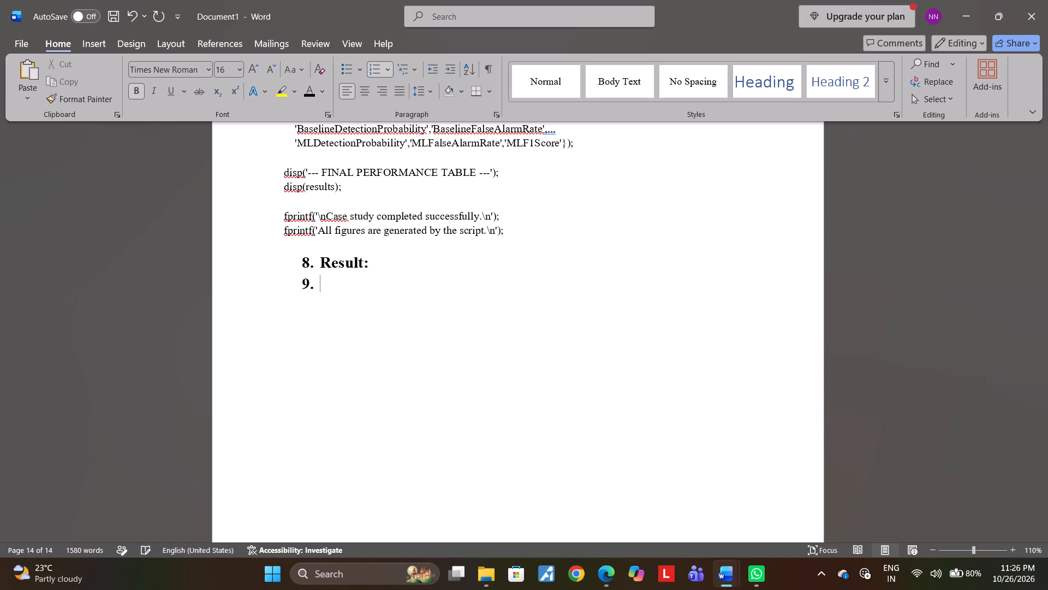
pyautogui.press('Return')
pyautogui.press('Return')
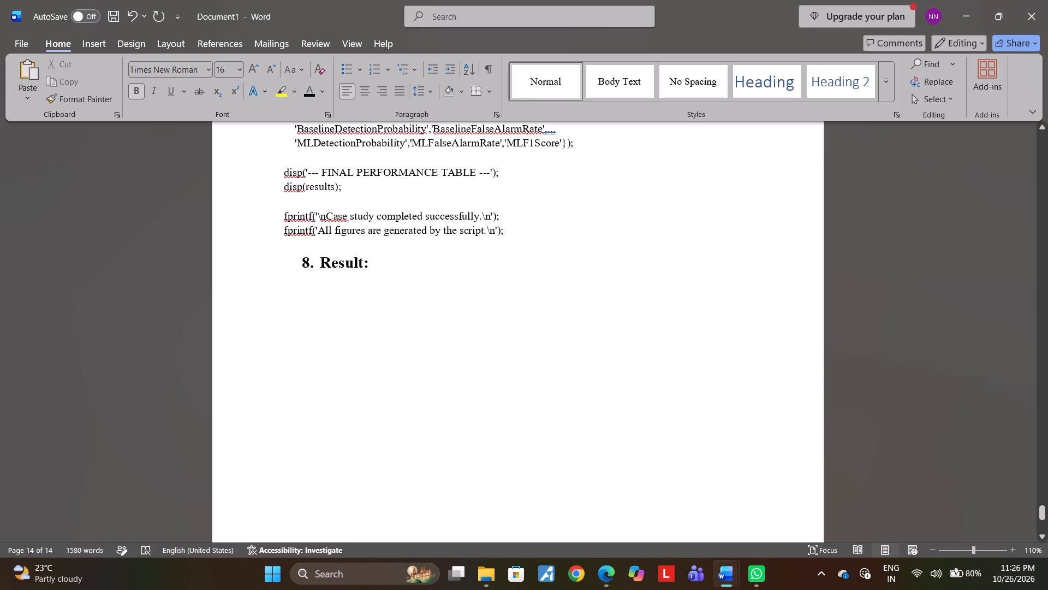
# Check the heading wording in the other report and change the Document1 heading to "8. Results" without a colon.
pyautogui.click(792, 528)
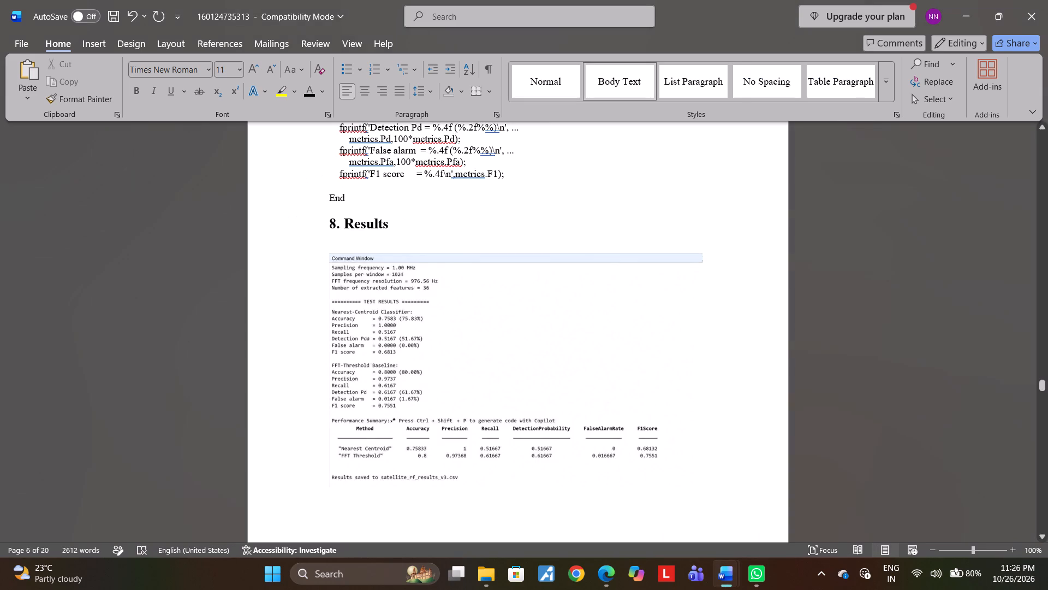
pyautogui.click(676, 523)
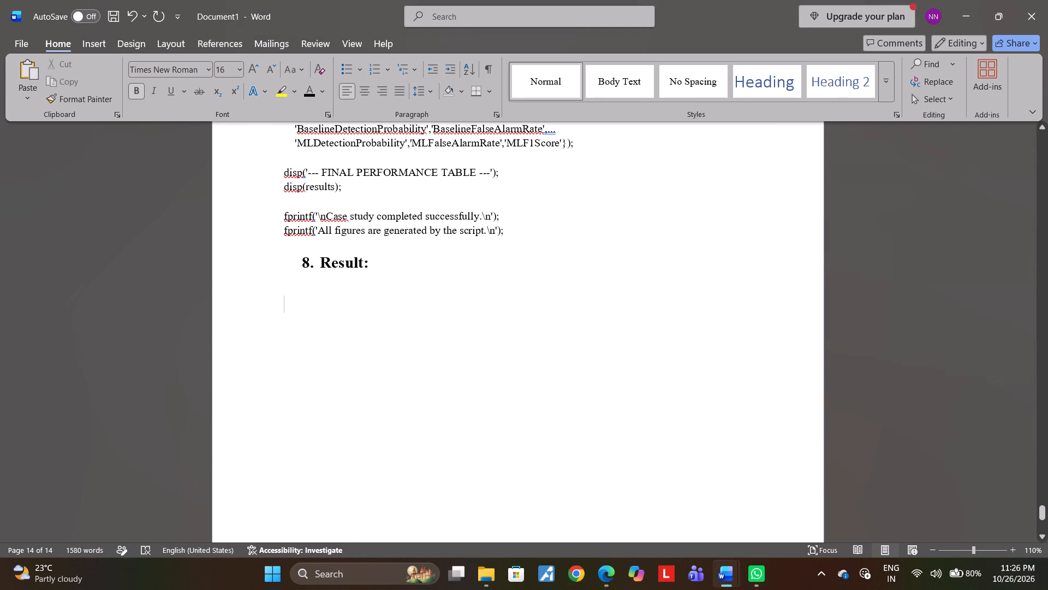
pyautogui.click(377, 262)
pyautogui.press('BackSpace')
pyautogui.press('s')
# Turn off bold formatting for the empty line below the "8. Results" heading in Document1.
pyautogui.scroll(1, 459, 265)
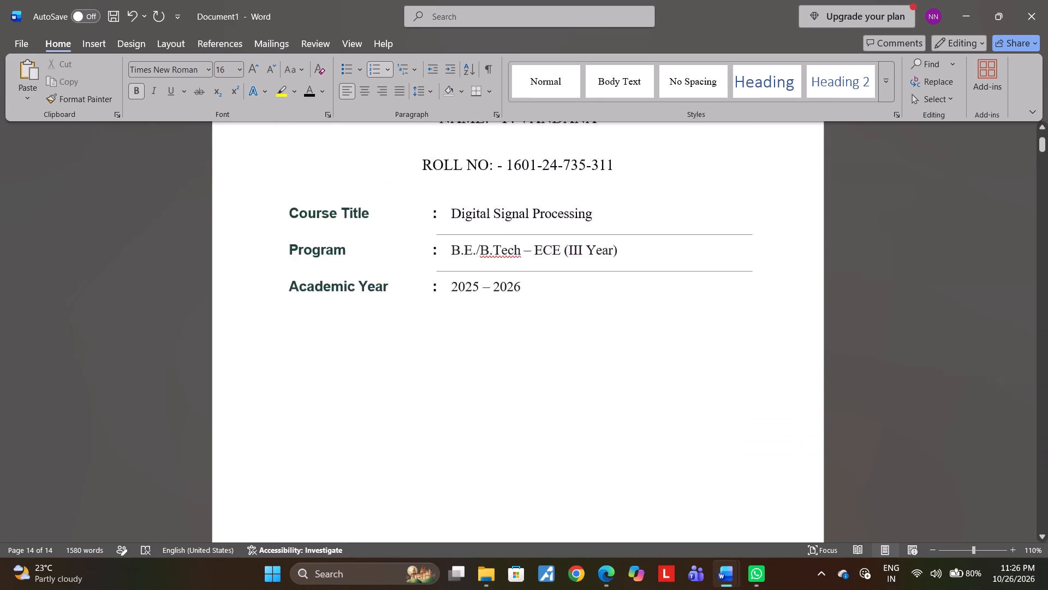
pyautogui.scroll(1, 459, 265)
pyautogui.scroll(-3, 459, 265)
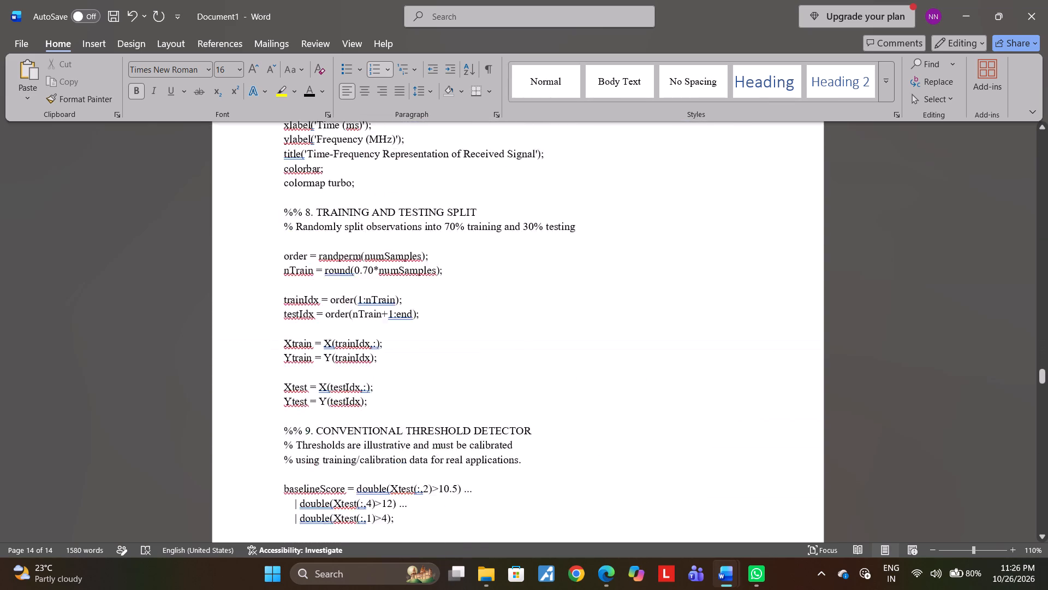
pyautogui.scroll(-4, 426, 298)
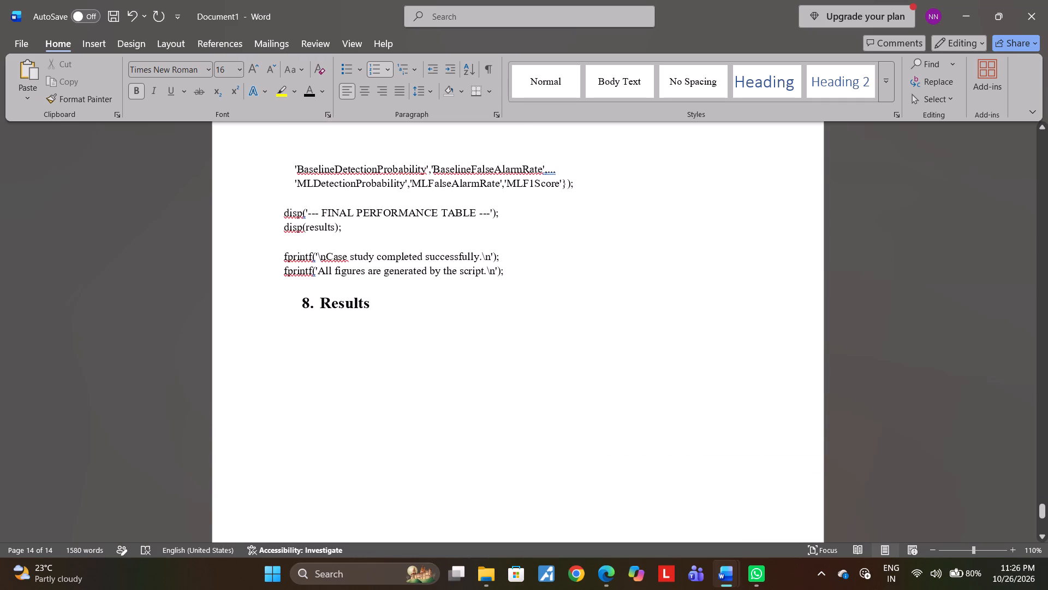
pyautogui.click(296, 353)
pyautogui.click(131, 93)
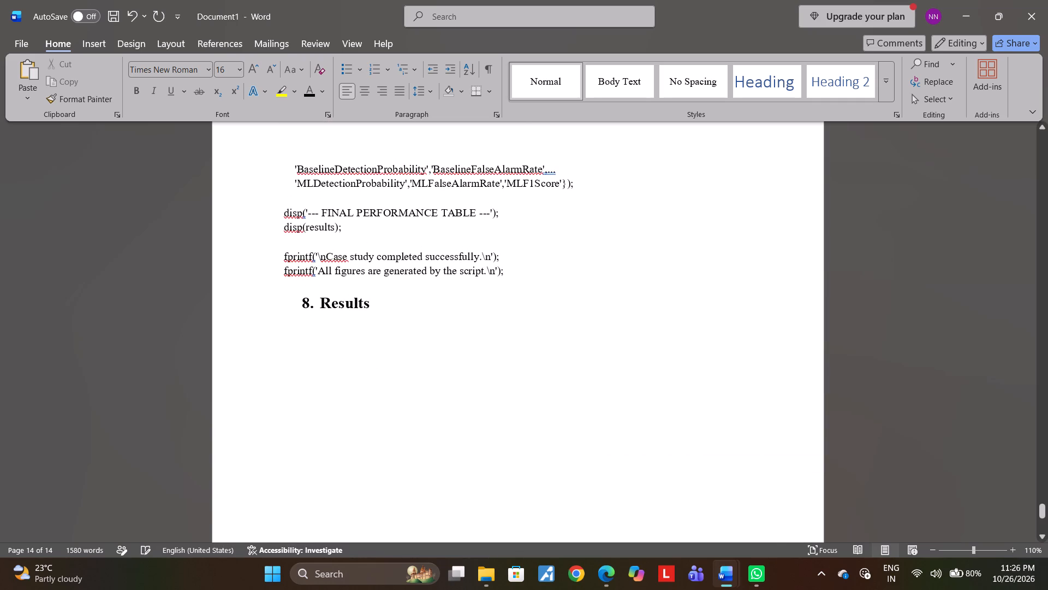
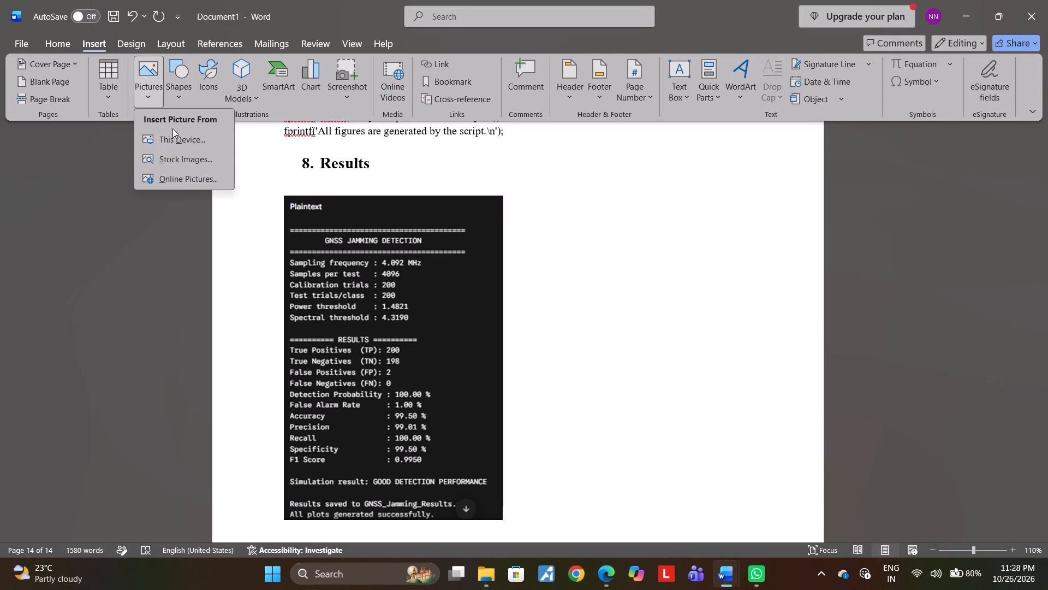
# Insert picture 1, the confusion matrix, from the Downloads folder after the console output screenshot in Document1.
pyautogui.click(181, 139)
pyautogui.click(372, 158)
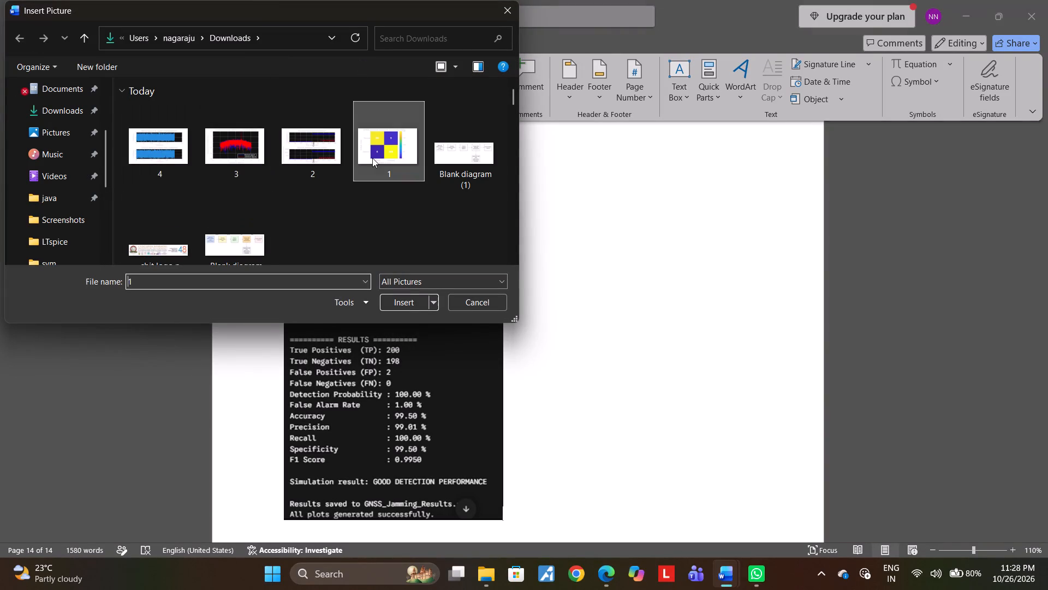
pyautogui.click(405, 301)
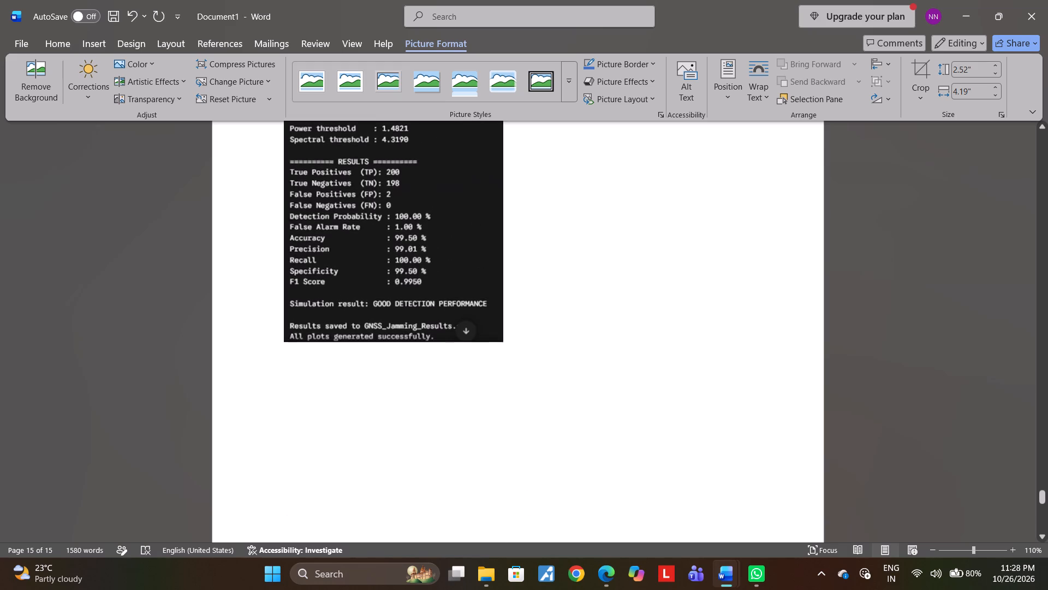
# Glance at the other Word report, select the Figure A caption under the reference PDF's console screenshot for copying, and return to Document1.
pyautogui.click(781, 491)
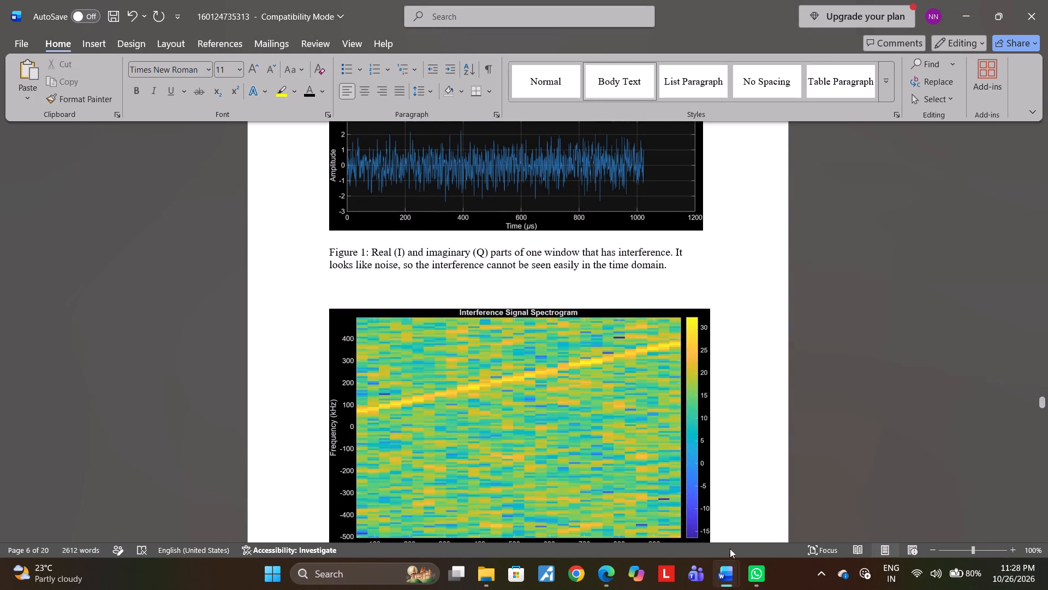
pyautogui.click(614, 573)
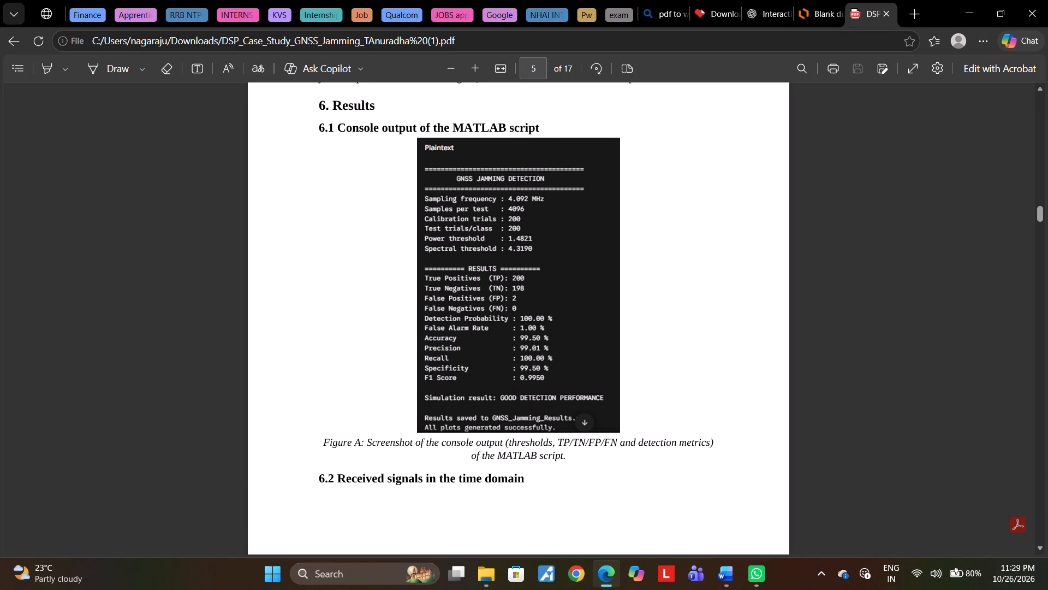
pyautogui.moveTo(318, 438); pyautogui.dragTo(626, 476)
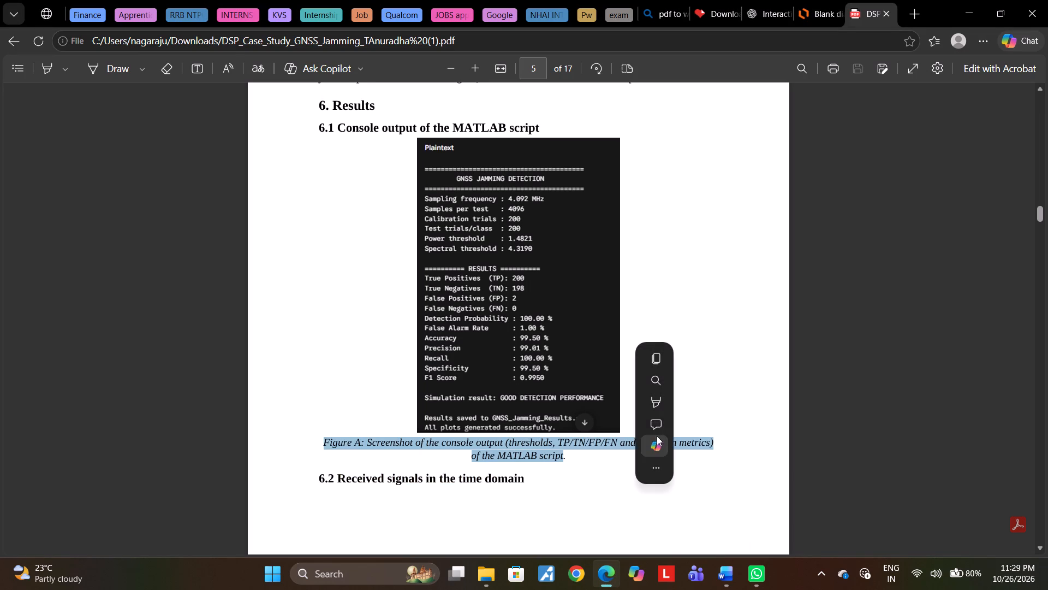
pyautogui.click(672, 360)
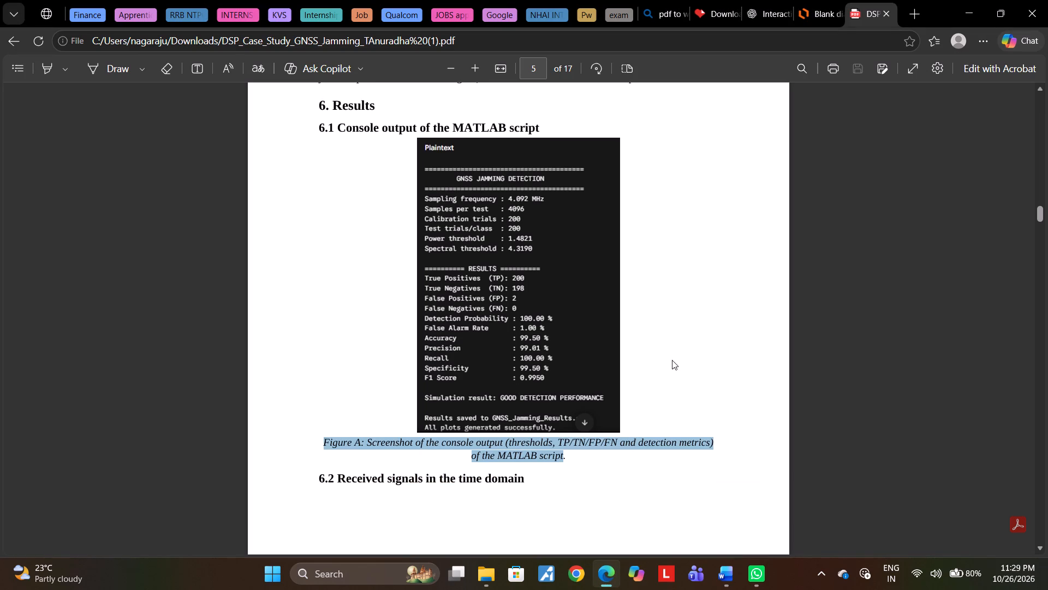
pyautogui.click(669, 503)
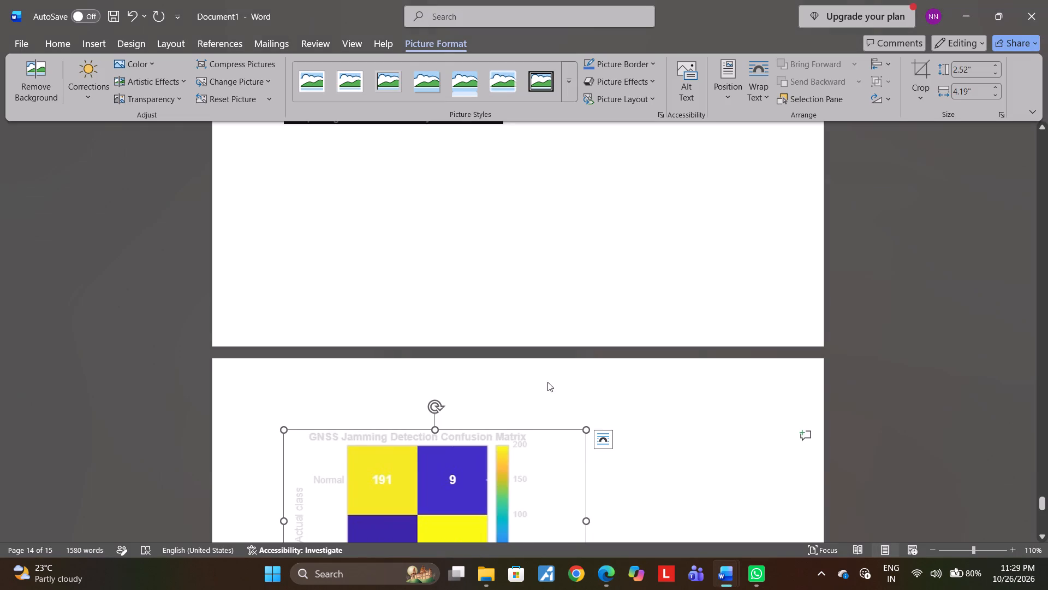
# Add three blank lines between the "8. Results" heading and the console output screenshot, trying to move the picture up.
pyautogui.click(329, 294)
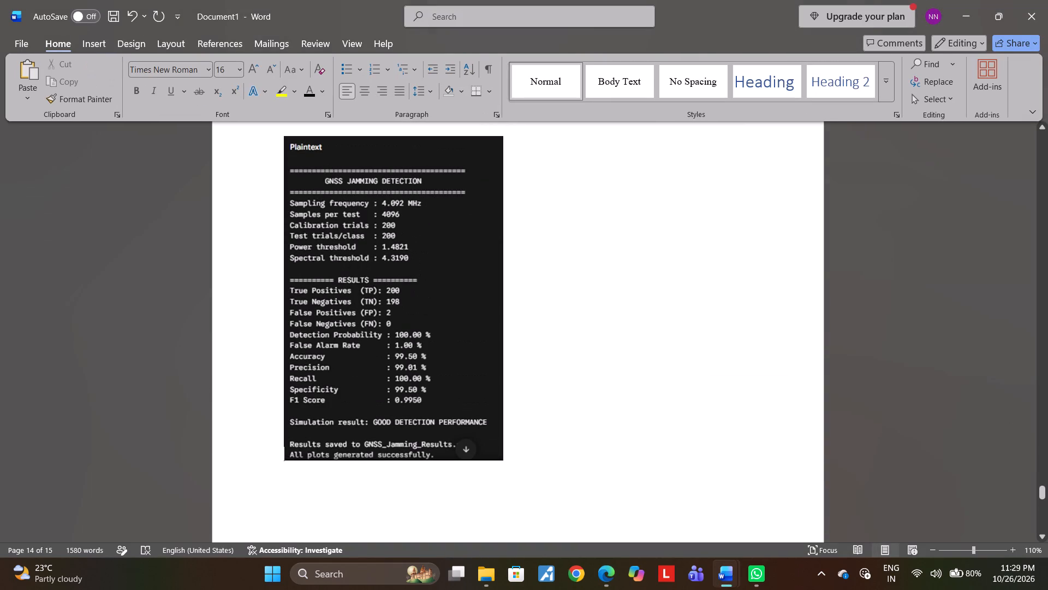
pyautogui.click(293, 222)
pyautogui.click(308, 202)
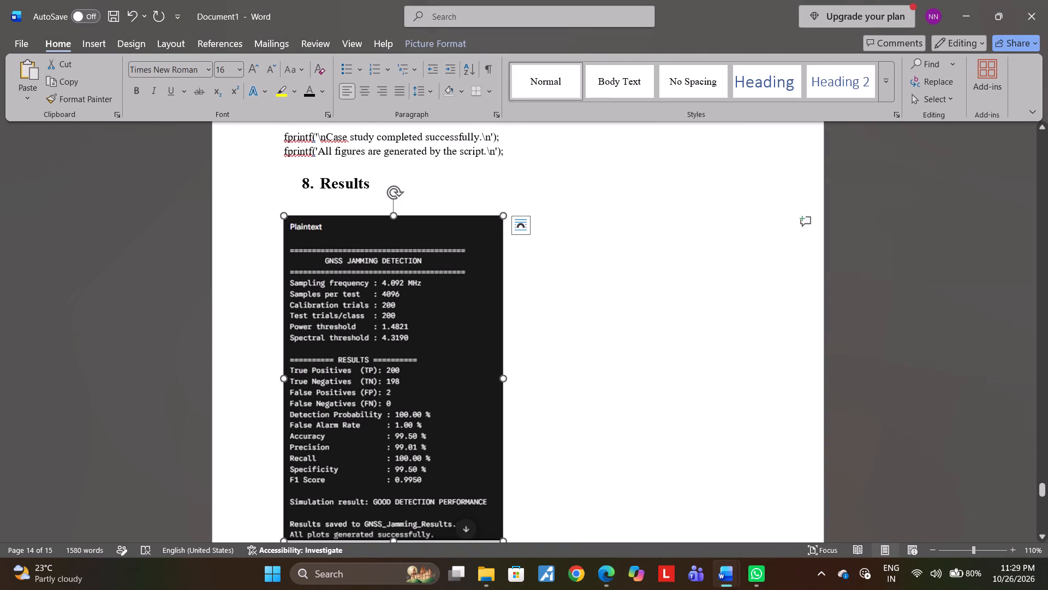
pyautogui.press('Return')
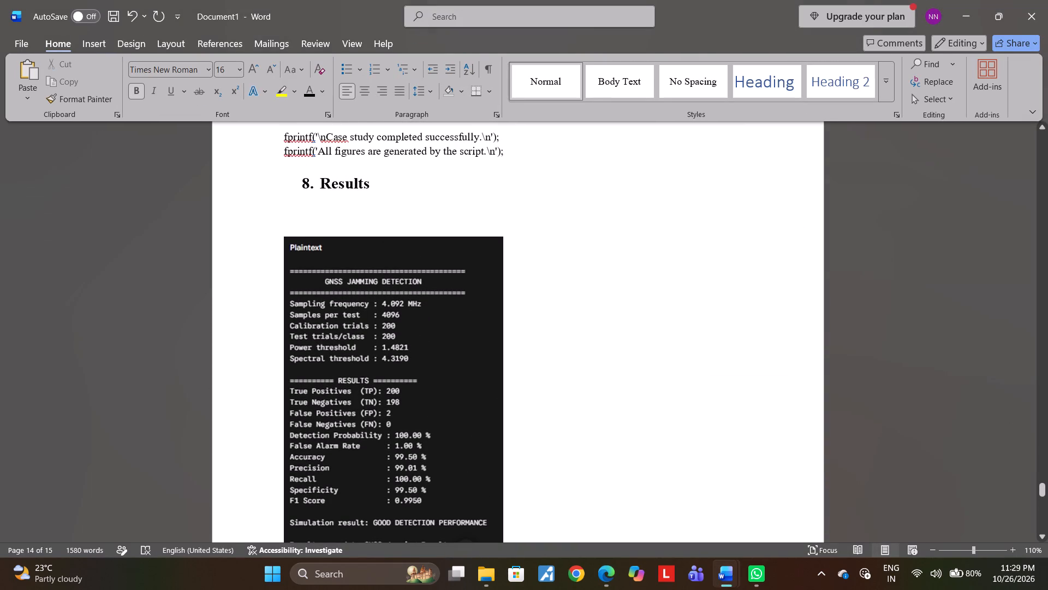
pyautogui.moveTo(453, 349); pyautogui.dragTo(454, 304)
pyautogui.click(290, 214)
pyautogui.press('Return')
pyautogui.press('Return')
pyautogui.moveTo(392, 406); pyautogui.dragTo(396, 308)
pyautogui.moveTo(401, 370); pyautogui.dragTo(412, 282)
# Change the console output screenshot from in line with text to a floating picture with Tight text wrapping.
pyautogui.click(525, 293)
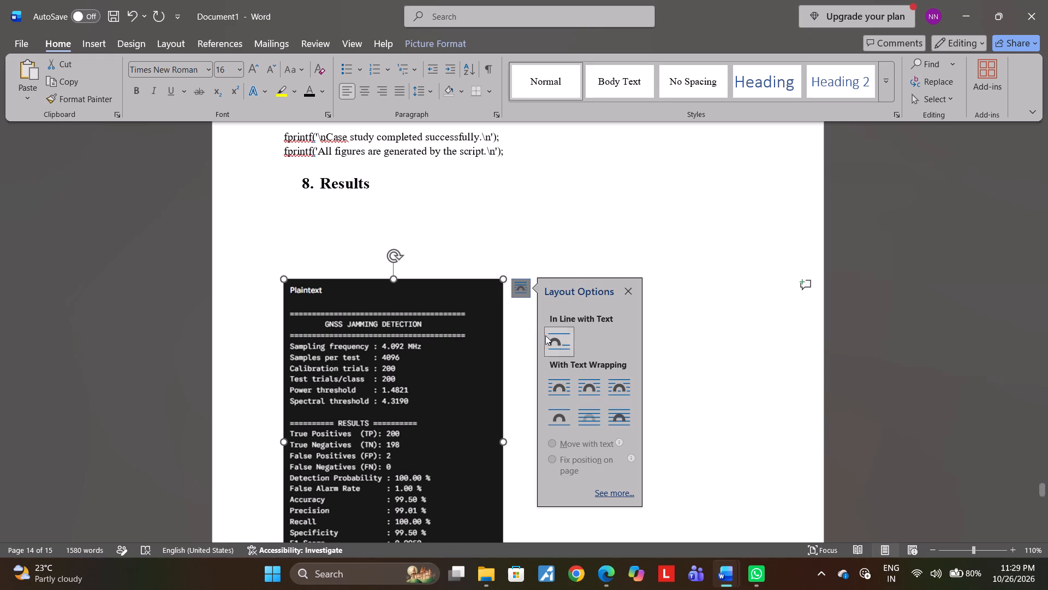
pyautogui.click(568, 394)
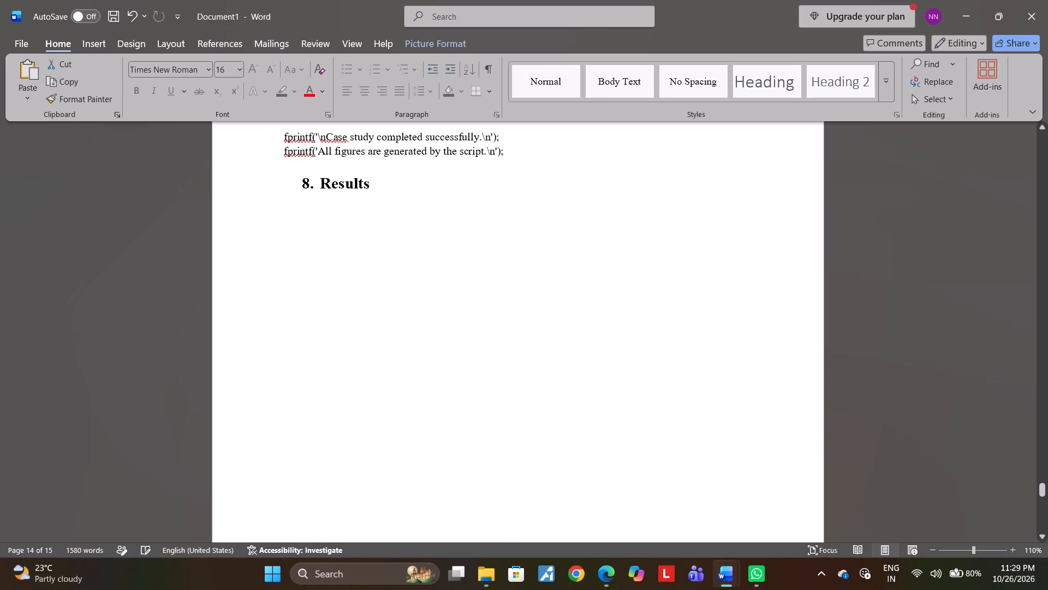
pyautogui.scroll(-1, 402, 310)
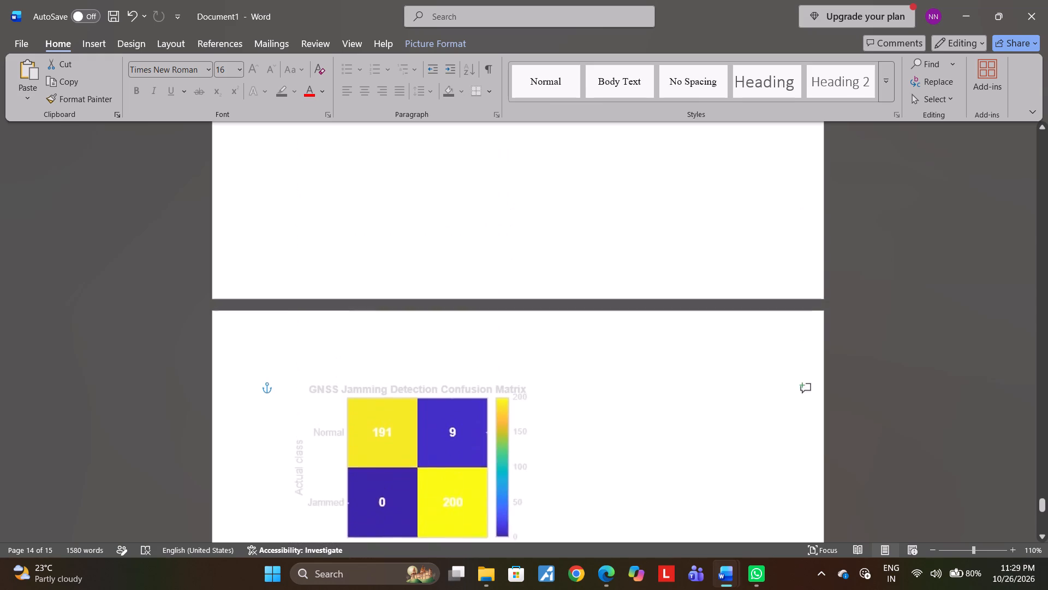
pyautogui.scroll(-1, 407, 308)
pyautogui.rightClick(410, 317)
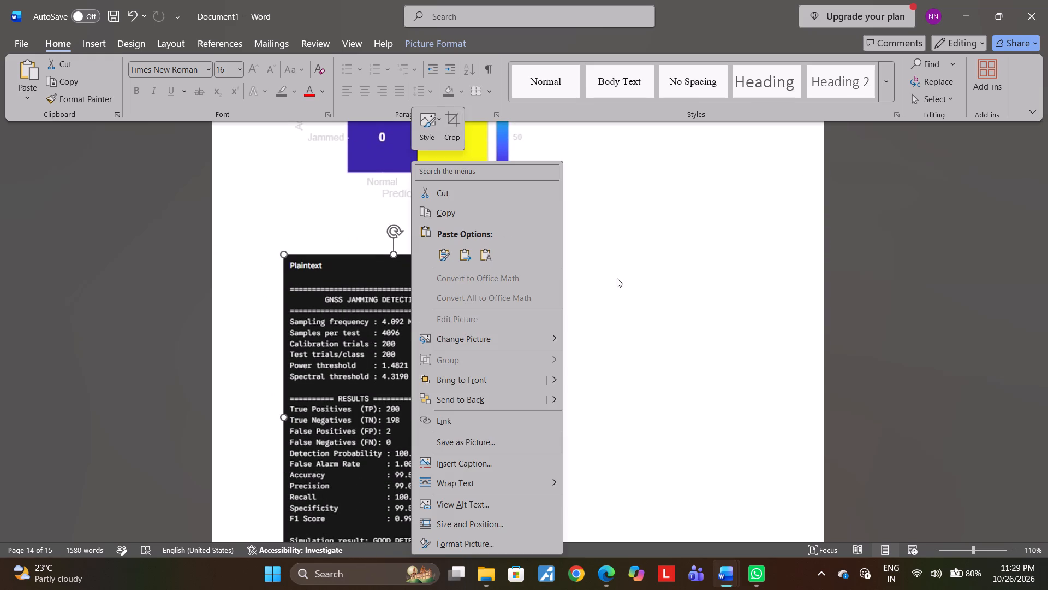
pyautogui.click(671, 286)
pyautogui.click(522, 272)
pyautogui.click(588, 360)
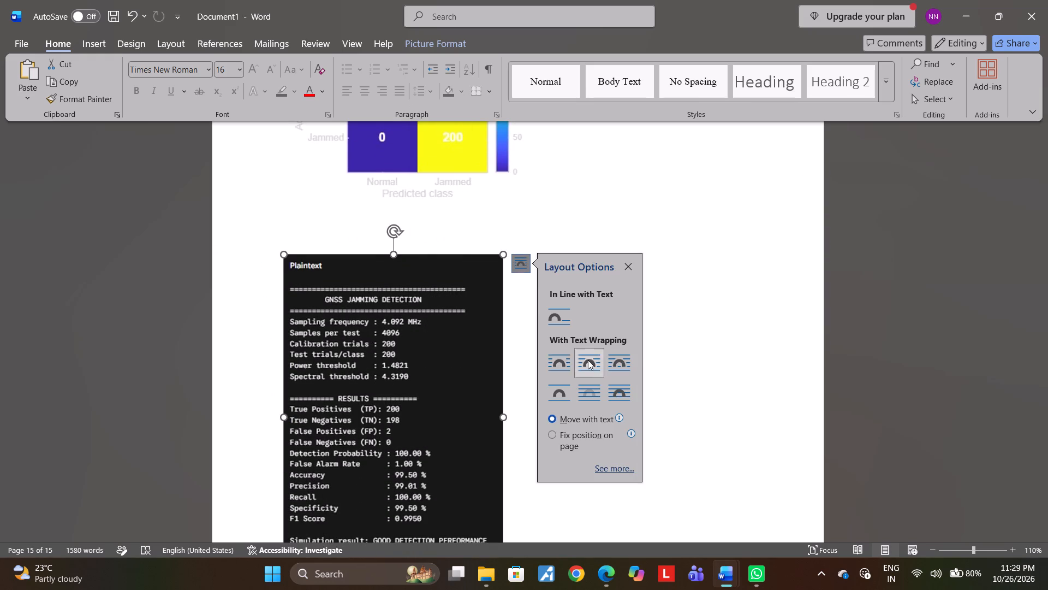
# Move the console output screenshot from below the confusion matrix to beneath the "8. Results" heading, nearer the page's horizontal centre.
pyautogui.moveTo(419, 399); pyautogui.dragTo(430, 375)
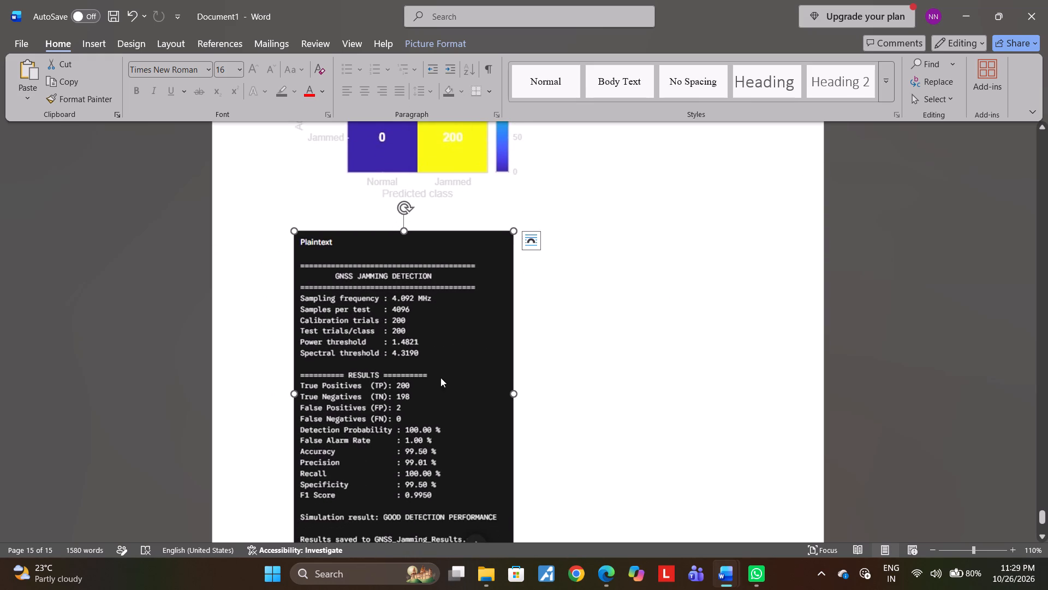
pyautogui.hotkey('ctrl', 'x')
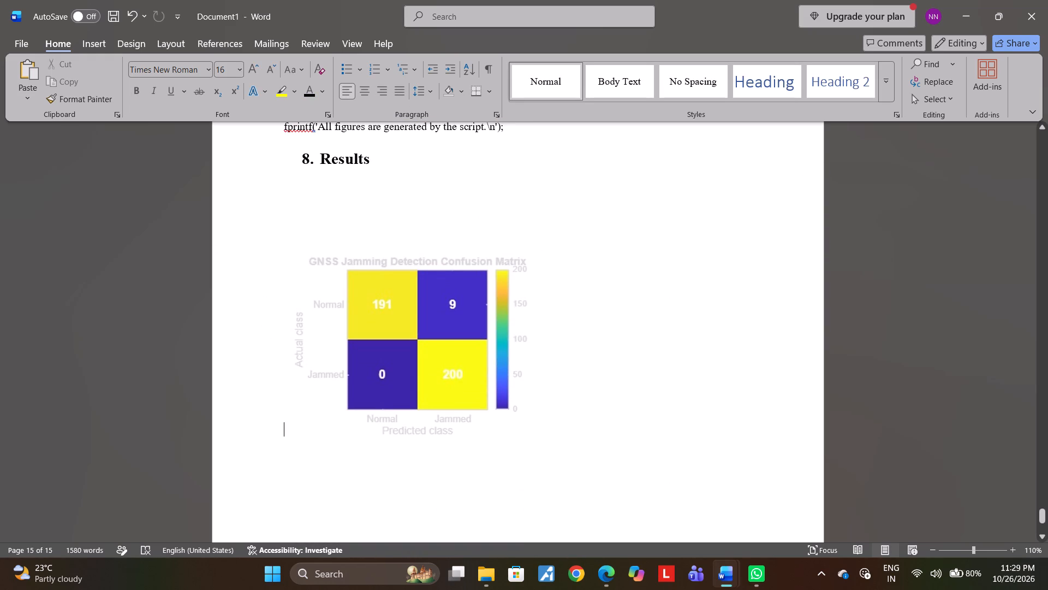
pyautogui.click(376, 204)
pyautogui.hotkey('ctrl', 'v')
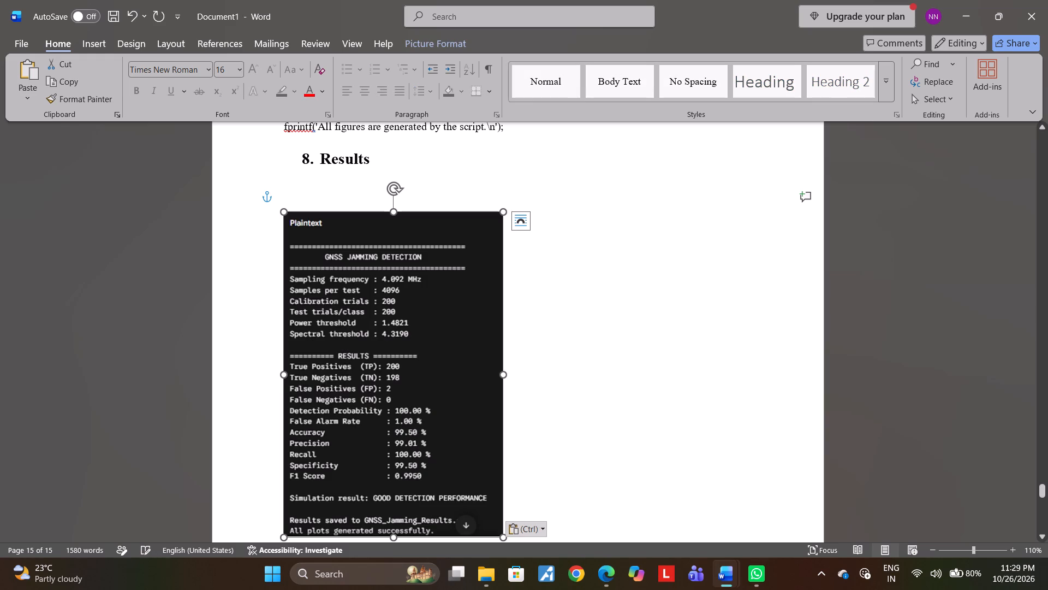
pyautogui.scroll(-1, 649, 319)
pyautogui.moveTo(394, 293); pyautogui.dragTo(413, 266)
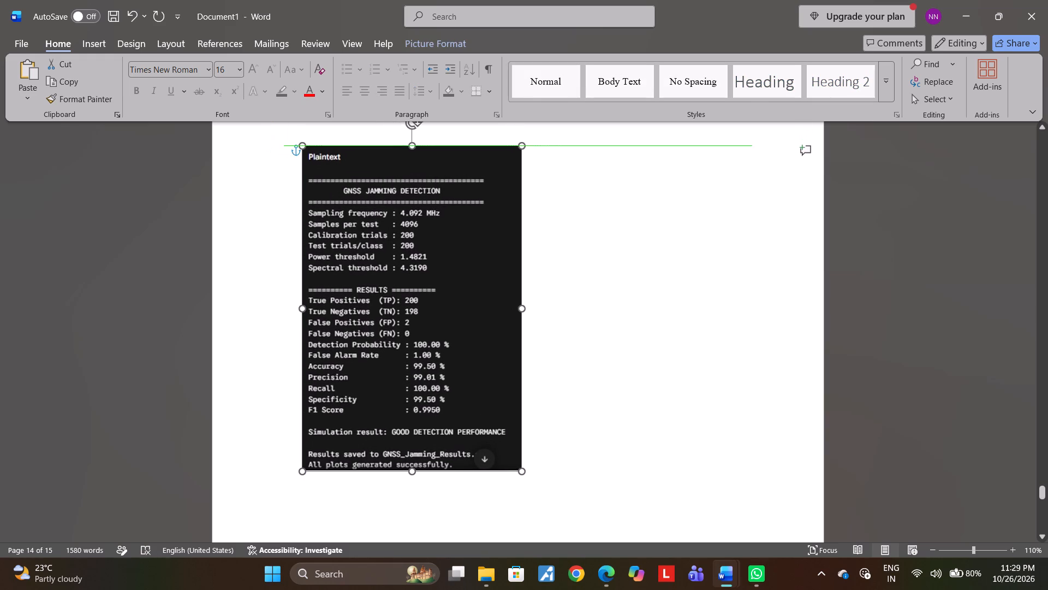
pyautogui.moveTo(413, 266); pyautogui.dragTo(447, 253)
pyautogui.scroll(1, 443, 251)
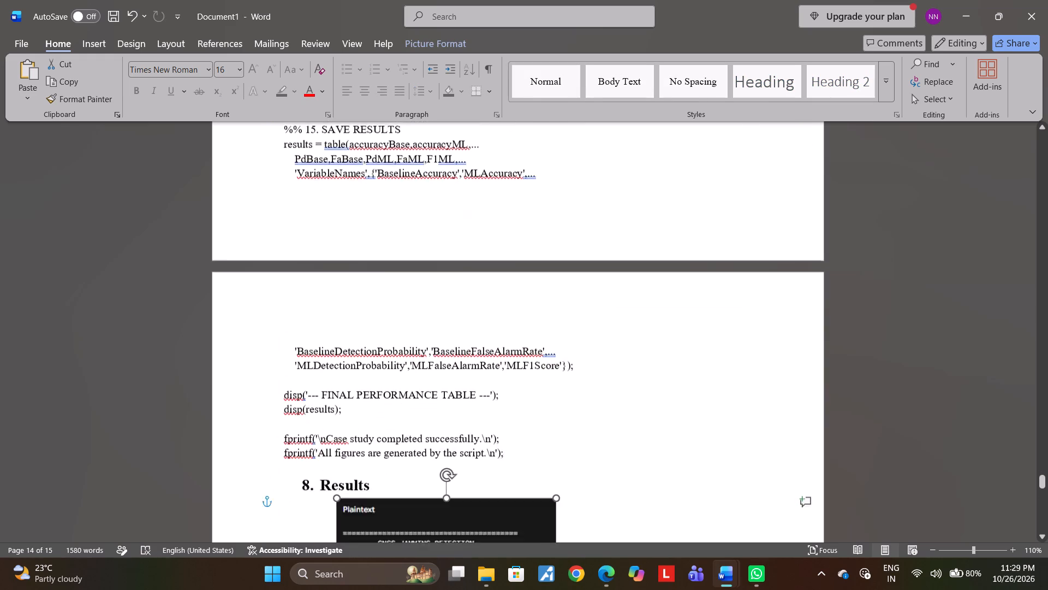
pyautogui.moveTo(415, 389); pyautogui.dragTo(428, 415)
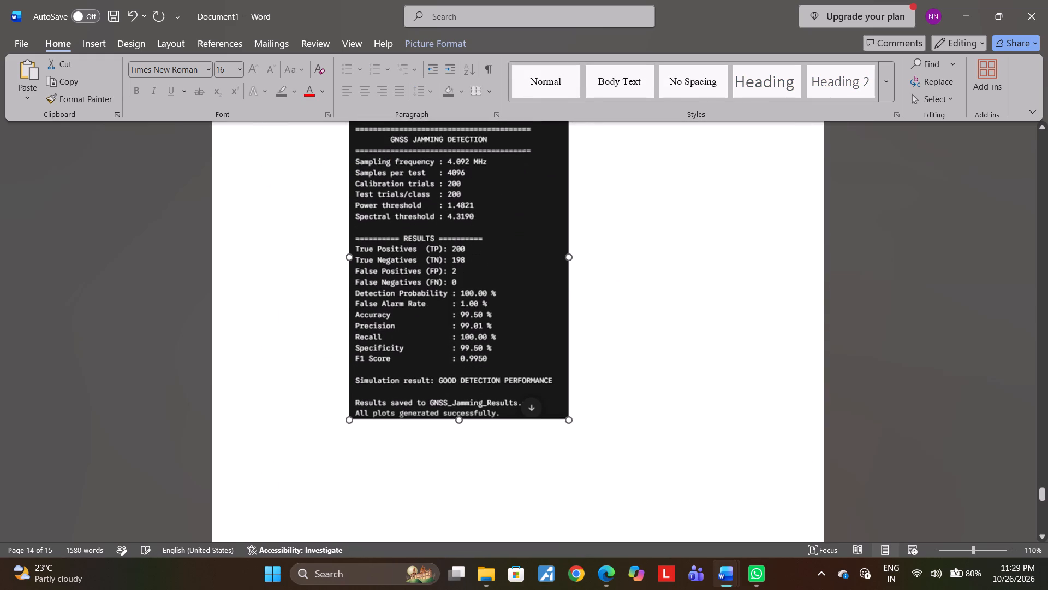
# Add 14 blank lines alongside the console output screenshot to reach an empty line just below it.
pyautogui.click(320, 424)
pyautogui.click(355, 446)
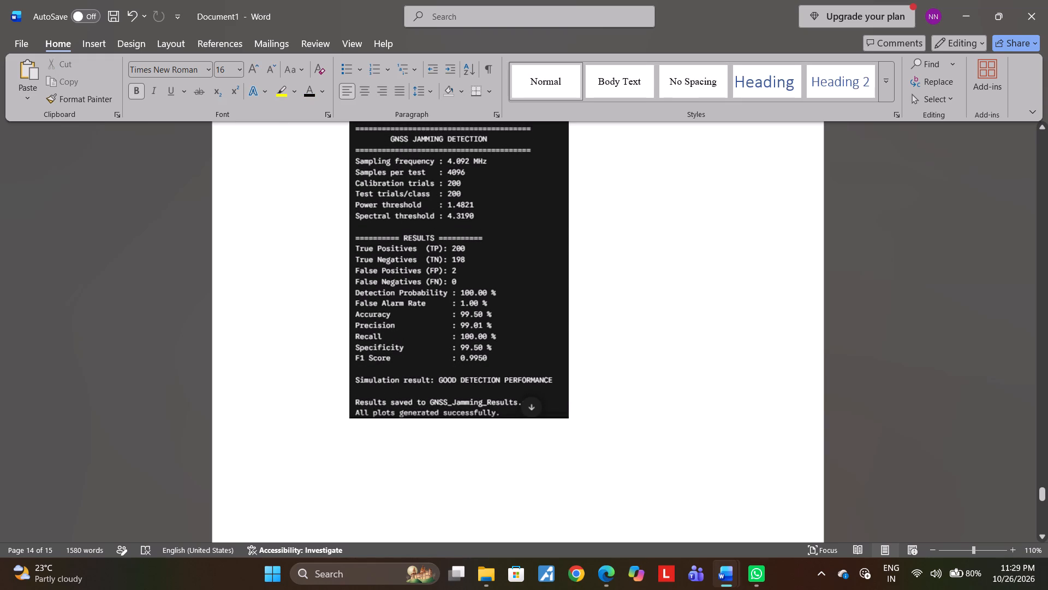
pyautogui.press('Return')
pyautogui.press('Return')
pyautogui.press('Return')
pyautogui.press('Return')
pyautogui.press('Return')
pyautogui.press('Return')
pyautogui.press('Return')
pyautogui.press('Return')
pyautogui.press('Return')
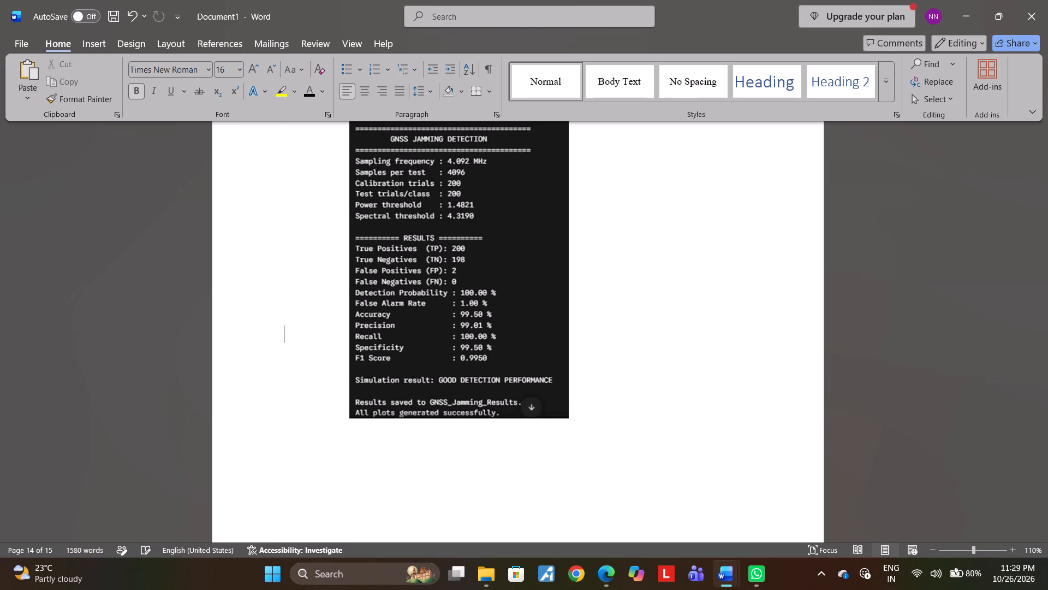
pyautogui.press('Return')
pyautogui.press('Return')
pyautogui.press('Return')
pyautogui.press('Return')
pyautogui.press('Return')
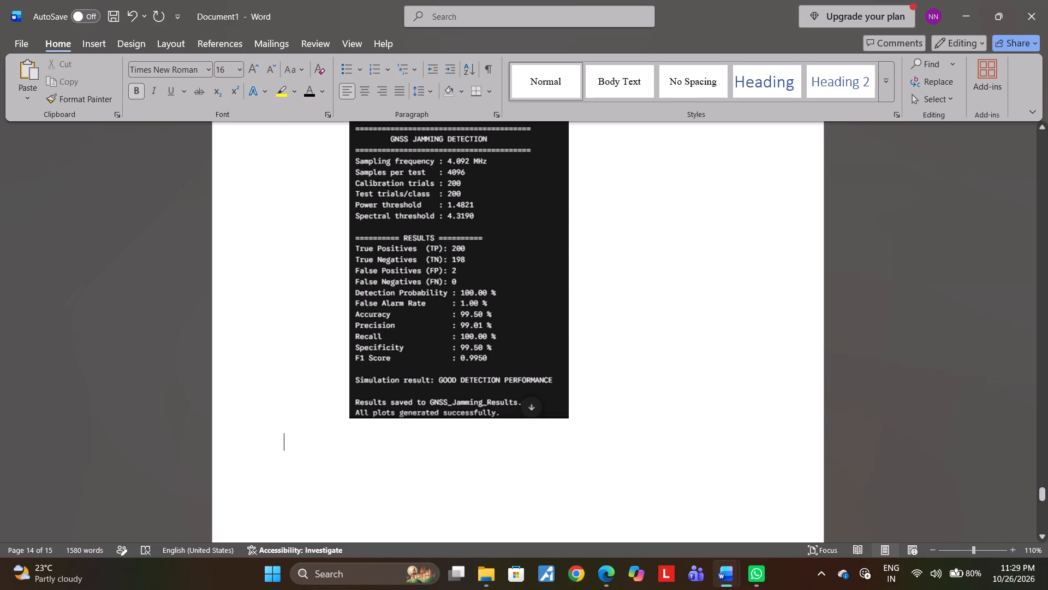
# Copy the selected Figure A caption from the reference PDF and paste it below the console output screenshot in Document1.
pyautogui.click(603, 587)
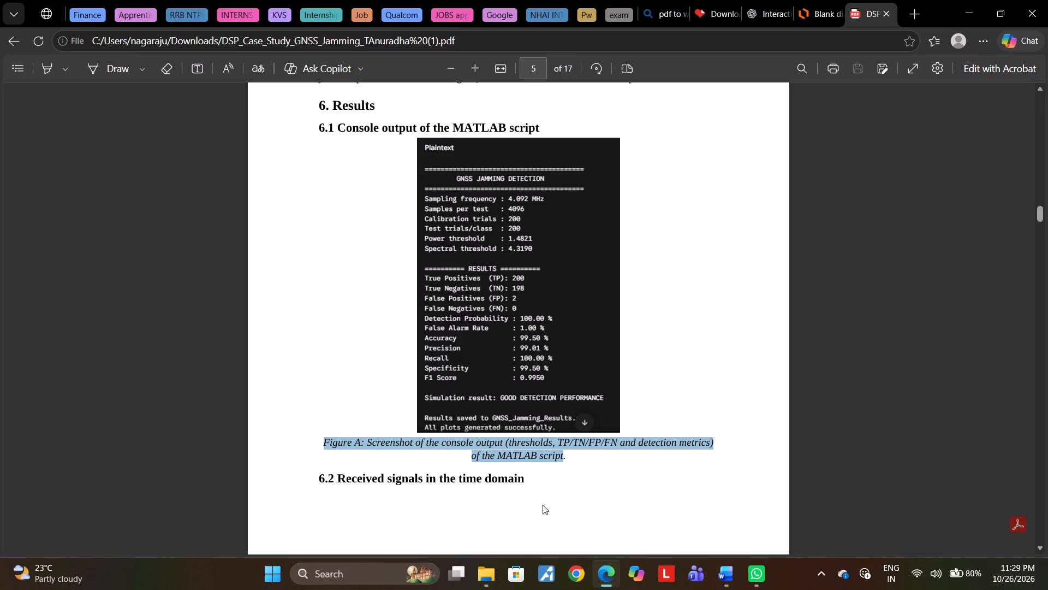
pyautogui.hotkey('ctrl', 'c')
pyautogui.hotkey('ctrl', 'c')
pyautogui.hotkey('ctrl', 'c')
pyautogui.click(677, 528)
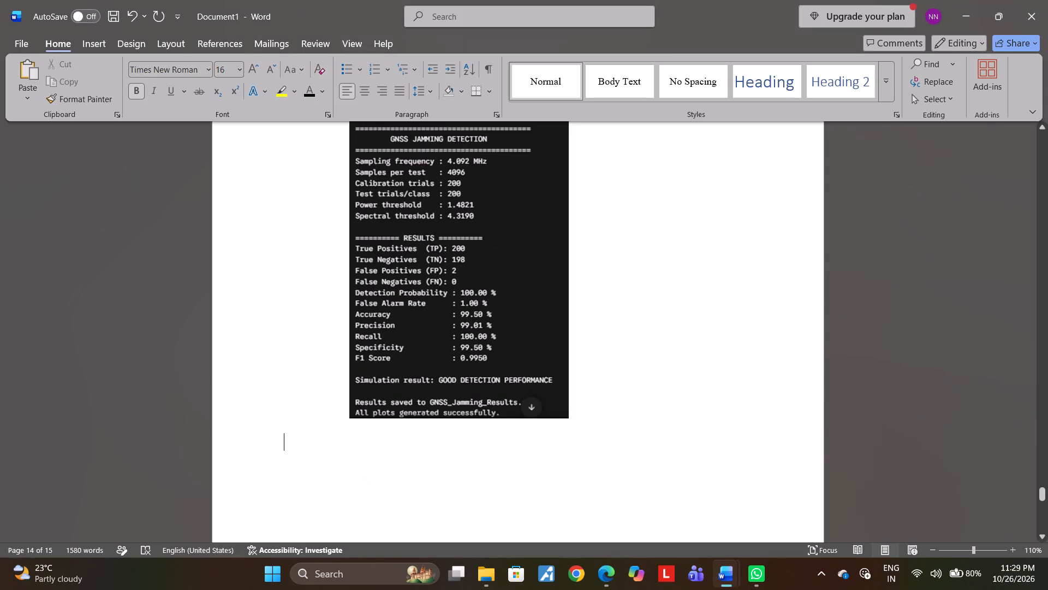
pyautogui.hotkey('ctrl', 'v')
# Format the Figure A caption as non-bold, italic, 11-point, centred text.
pyautogui.moveTo(710, 463); pyautogui.dragTo(406, 453)
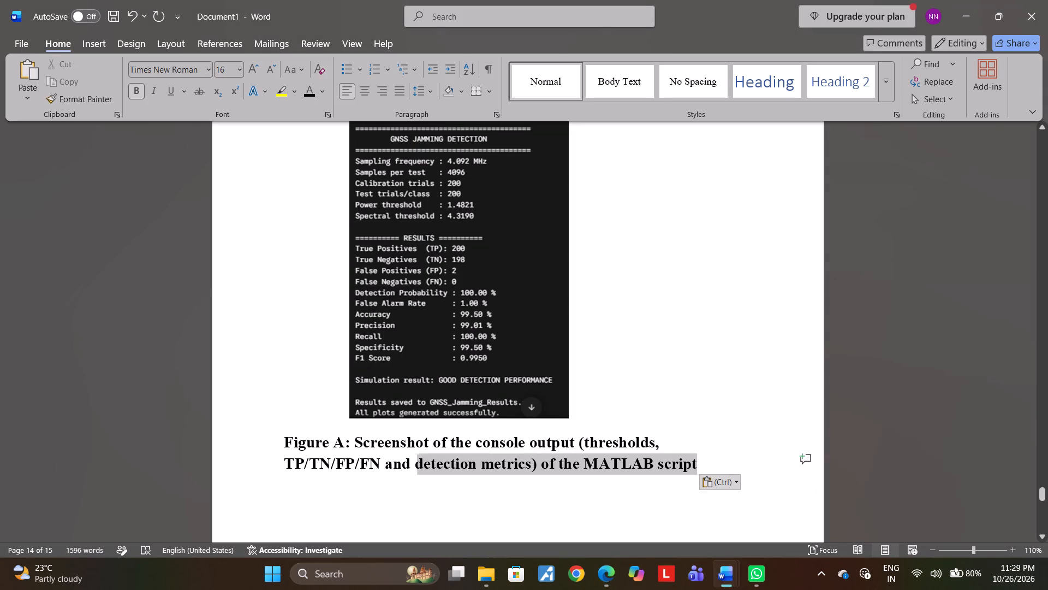
pyautogui.moveTo(406, 453); pyautogui.dragTo(295, 438)
pyautogui.click(309, 420)
pyautogui.click(320, 416)
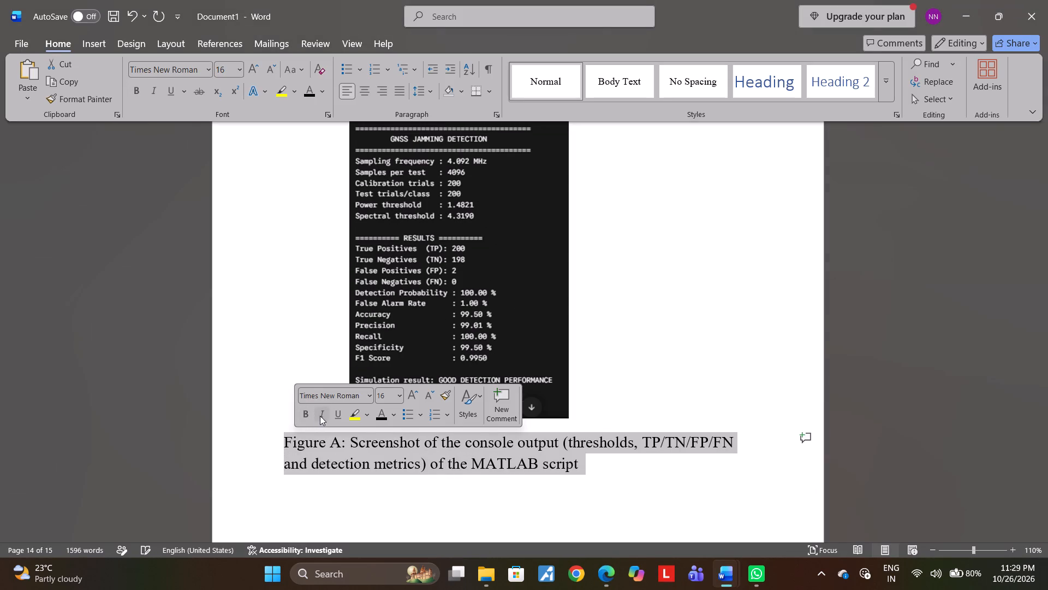
pyautogui.click(400, 396)
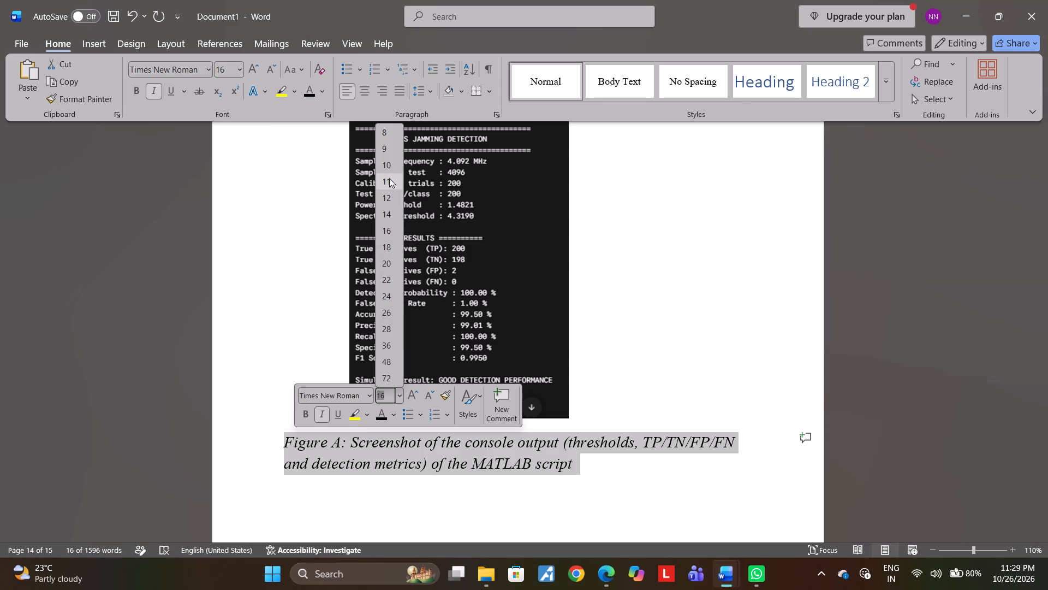
pyautogui.click(388, 175)
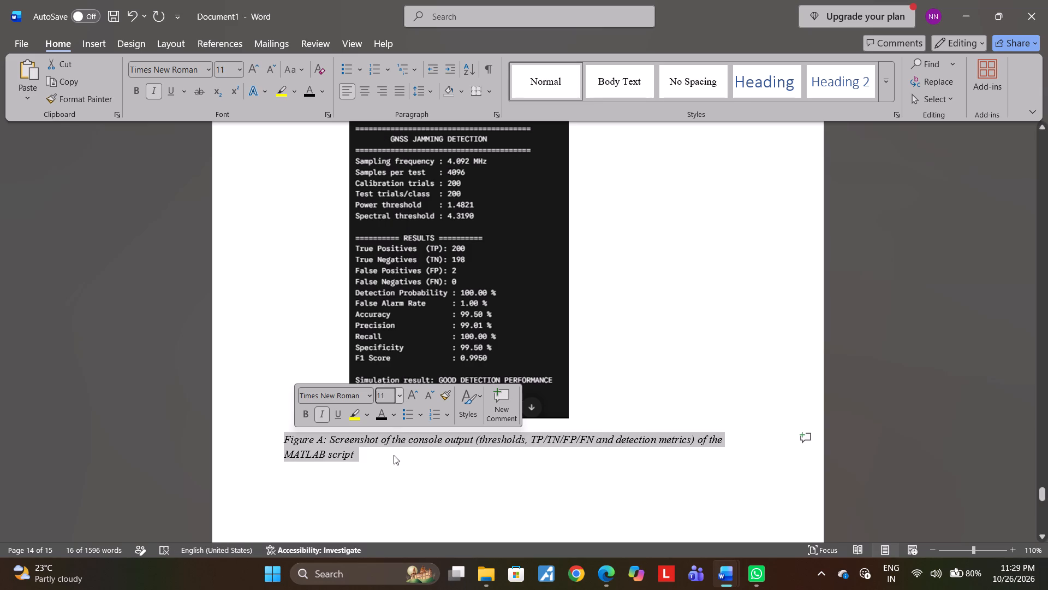
pyautogui.click(371, 95)
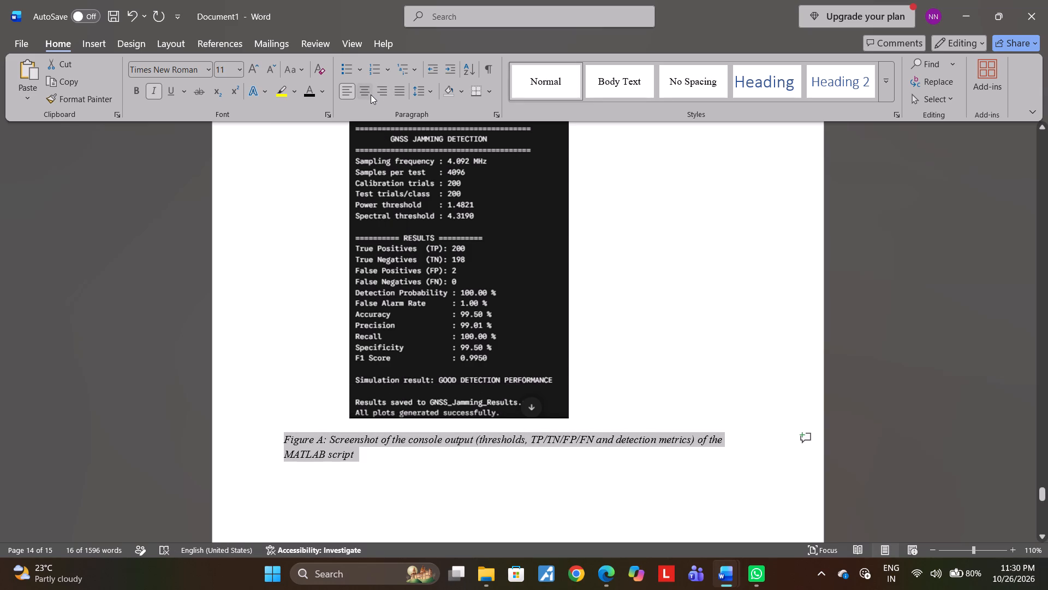
pyautogui.click(564, 484)
# Shrink the GNSS Jamming Detection Confusion Matrix picture proportionally to about 3.74" wide by 2.25" high.
pyautogui.scroll(-1, 596, 474)
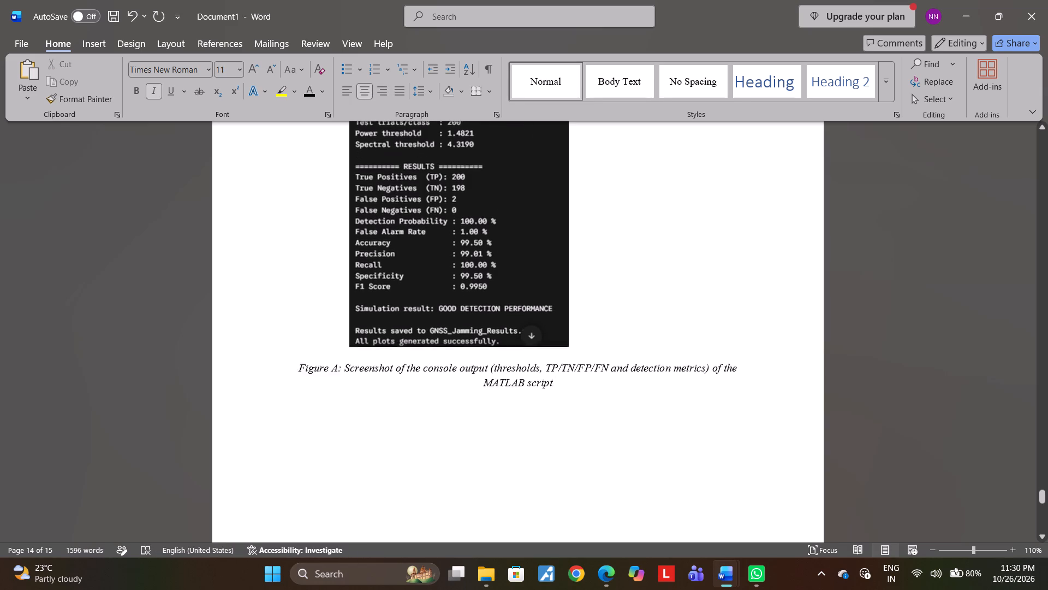
pyautogui.scroll(-1, 596, 474)
pyautogui.scroll(-1, 432, 353)
pyautogui.click(432, 353)
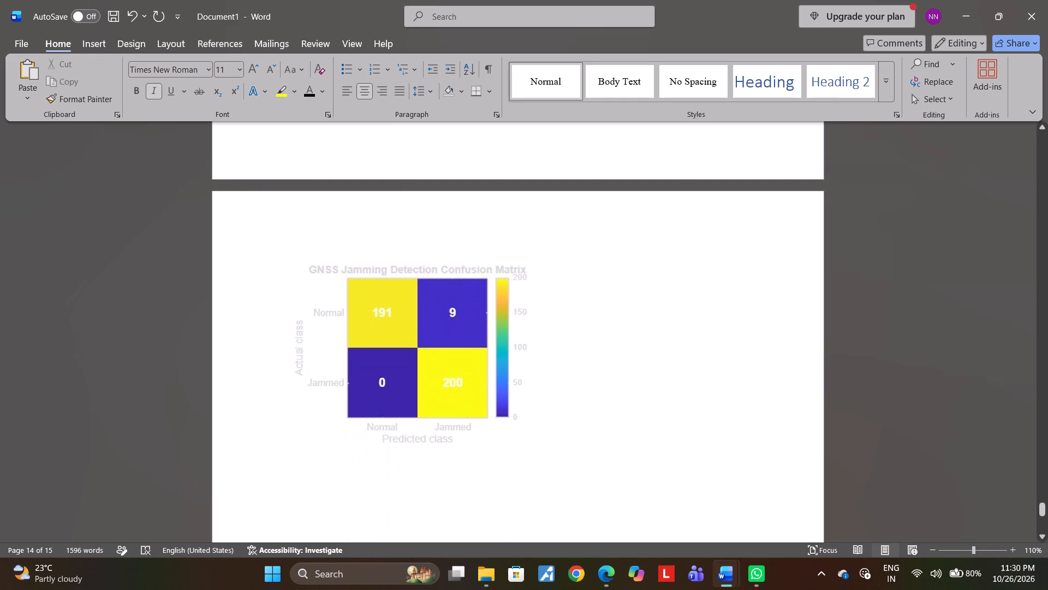
pyautogui.scroll(-1, 575, 400)
pyautogui.click(549, 296)
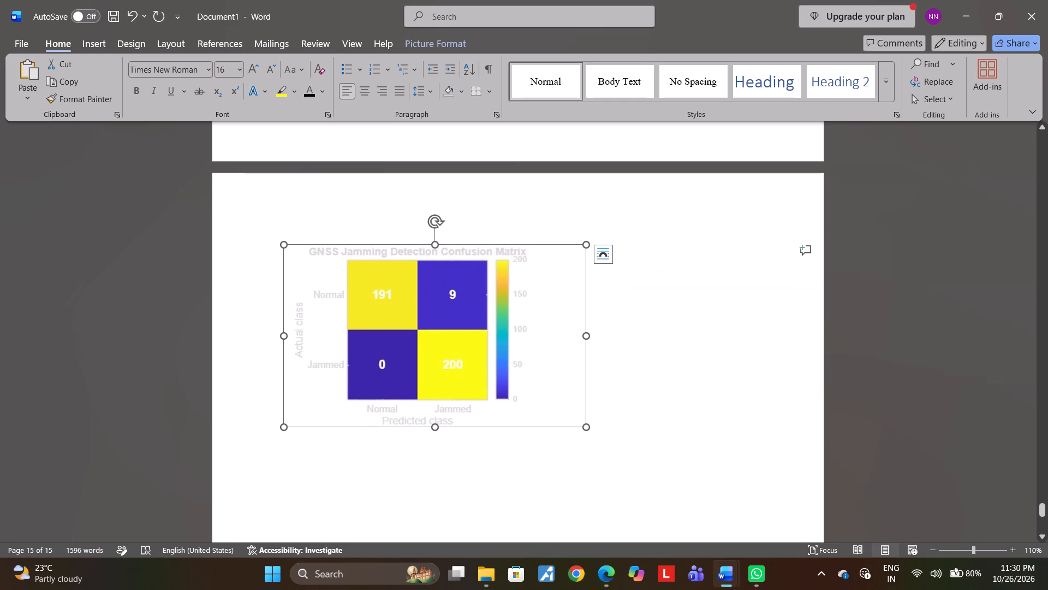
pyautogui.click(600, 256)
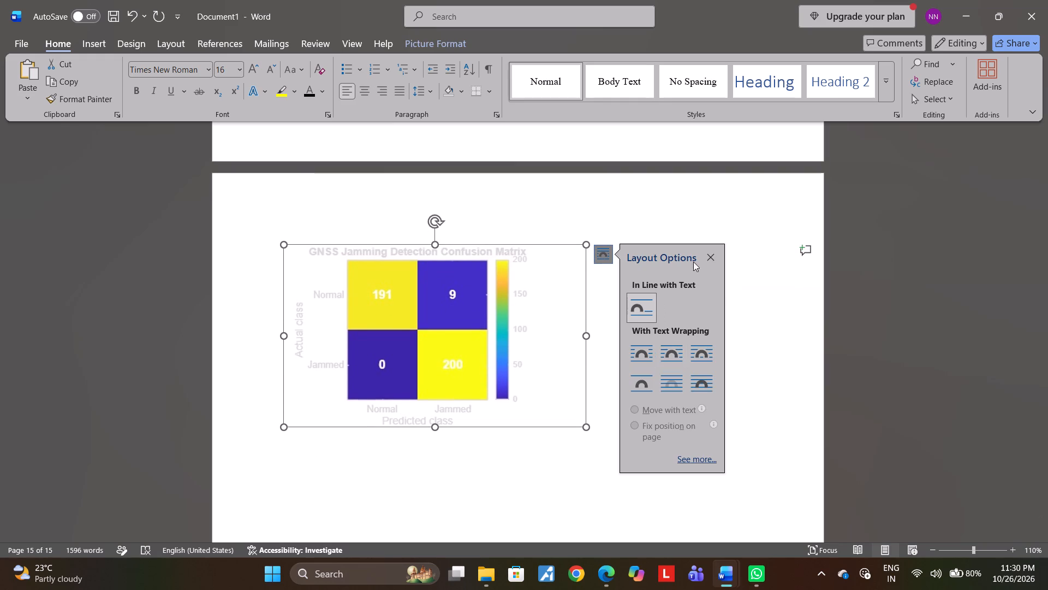
pyautogui.click(736, 220)
pyautogui.click(430, 382)
pyautogui.moveTo(586, 427); pyautogui.dragTo(558, 411)
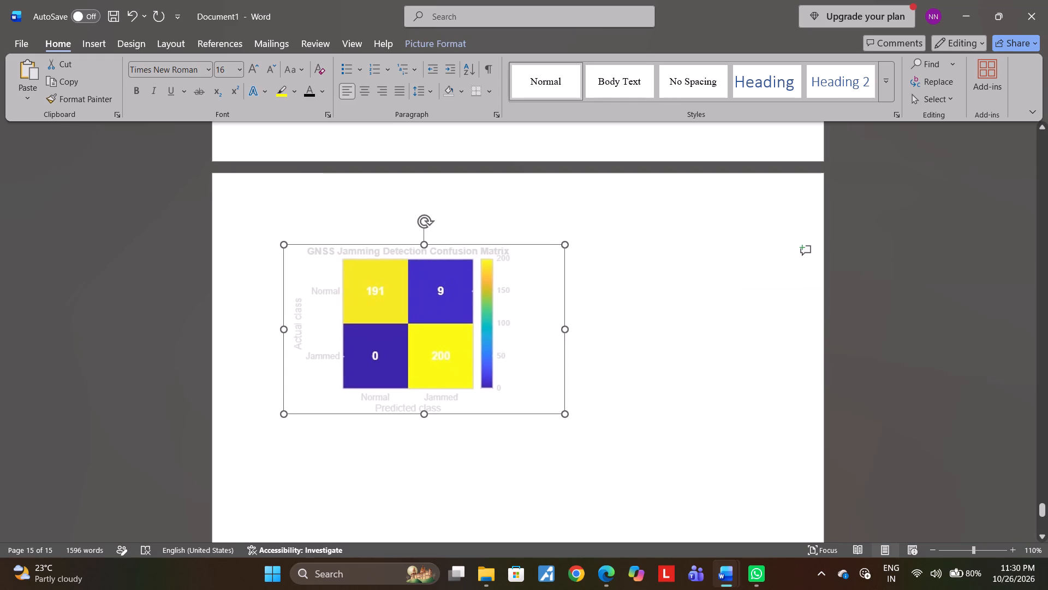
pyautogui.moveTo(558, 411); pyautogui.dragTo(549, 407)
# Insert picture 2, the power and spectral detection feature plots, from the Downloads folder after the confusion matrix.
pyautogui.click(648, 400)
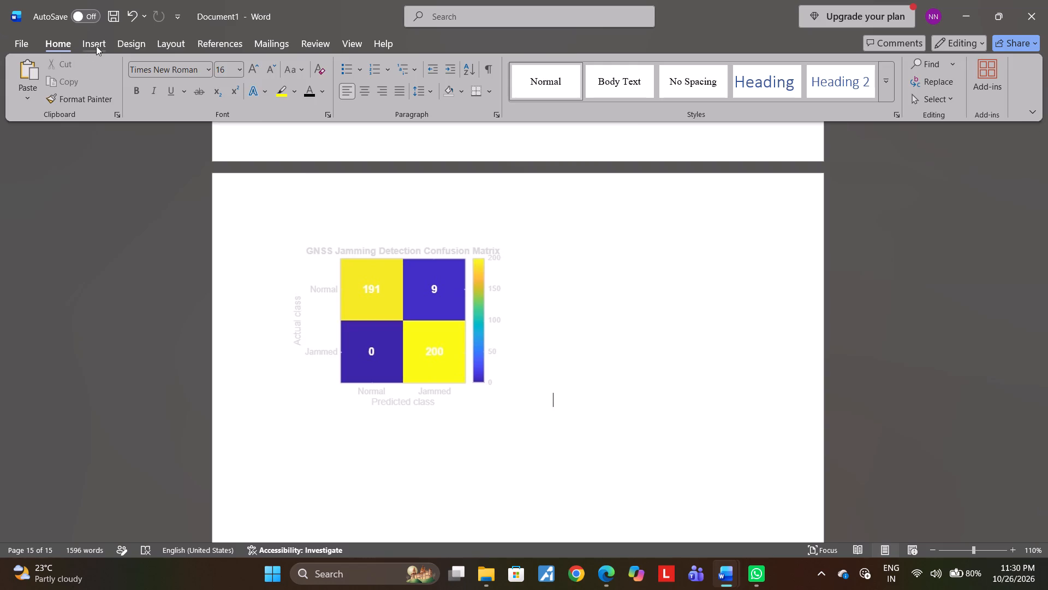
pyautogui.click(96, 46)
pyautogui.click(150, 85)
pyautogui.click(169, 141)
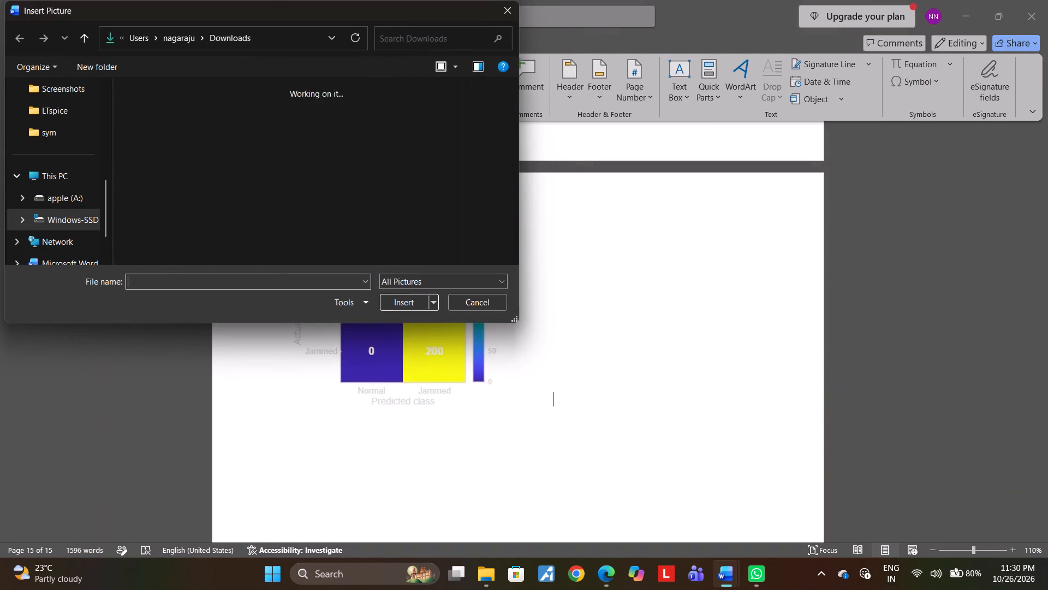
pyautogui.click(315, 155)
pyautogui.click(411, 300)
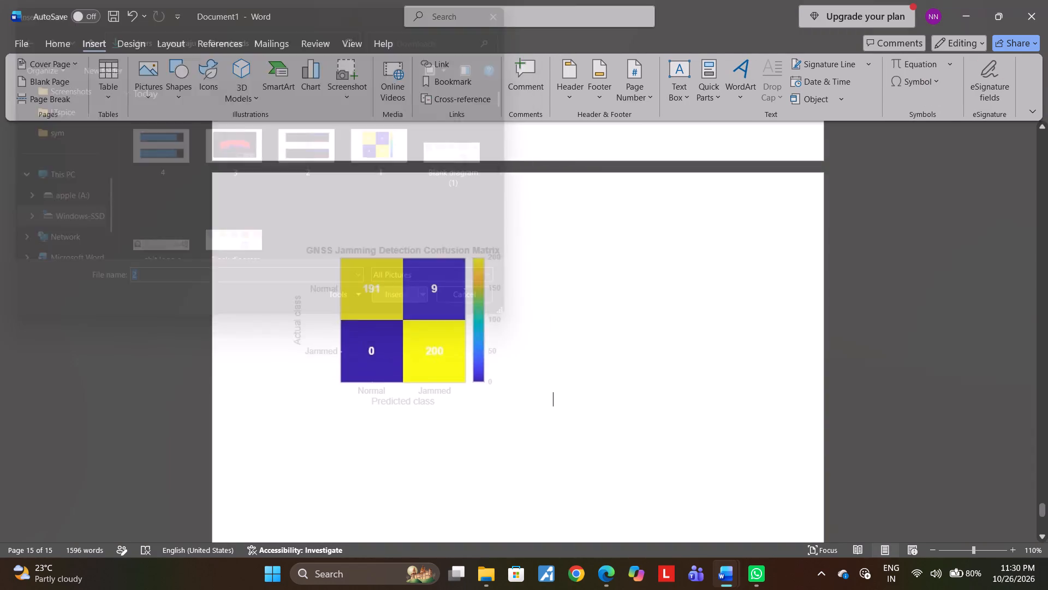
# Set the confusion matrix picture to Tight text wrapping and move it nearer the page's horizontal centre.
pyautogui.scroll(-1, 435, 304)
pyautogui.moveTo(435, 304); pyautogui.dragTo(444, 332)
pyautogui.moveTo(467, 314); pyautogui.dragTo(467, 341)
pyautogui.click(451, 172)
pyautogui.moveTo(442, 169); pyautogui.dragTo(454, 168)
pyautogui.click(571, 136)
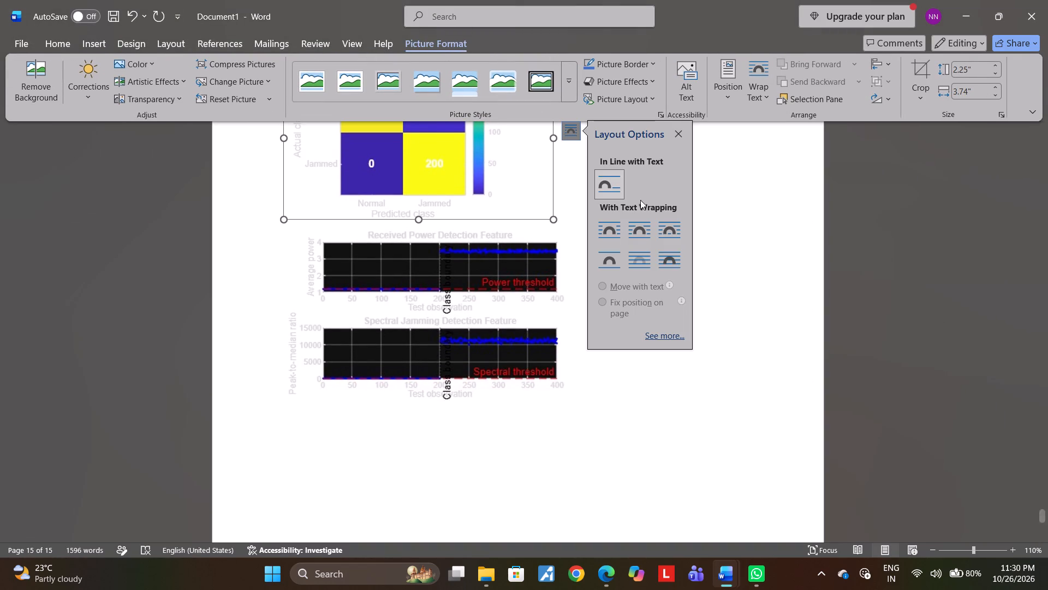
pyautogui.click(646, 229)
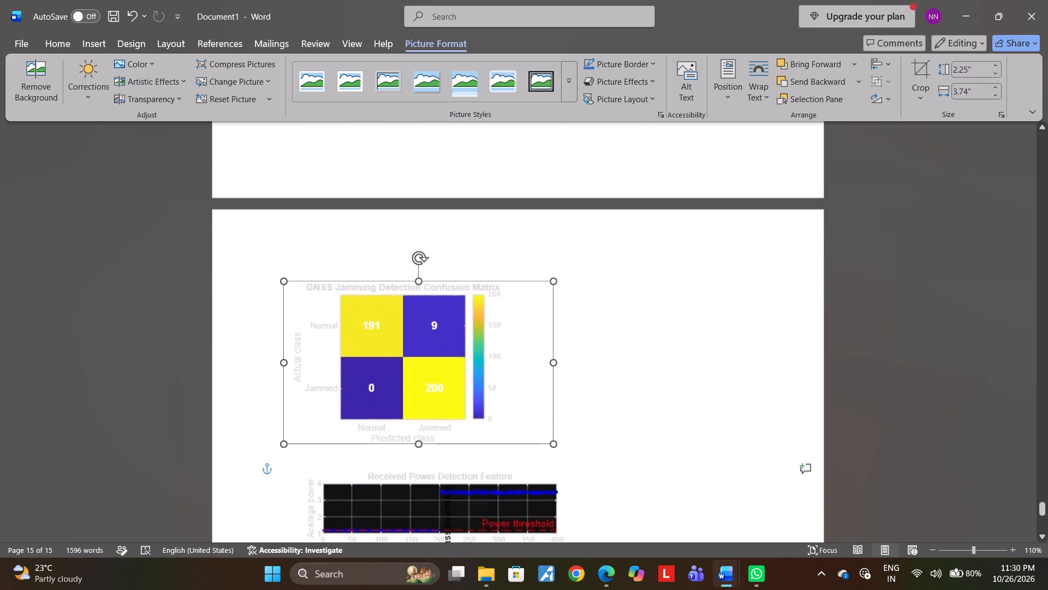
pyautogui.click(443, 353)
pyautogui.moveTo(442, 352); pyautogui.dragTo(509, 349)
# Set the detection feature plots to Tight text wrapping and move them down, leaving a gap below the confusion matrix.
pyautogui.scroll(-1, 486, 447)
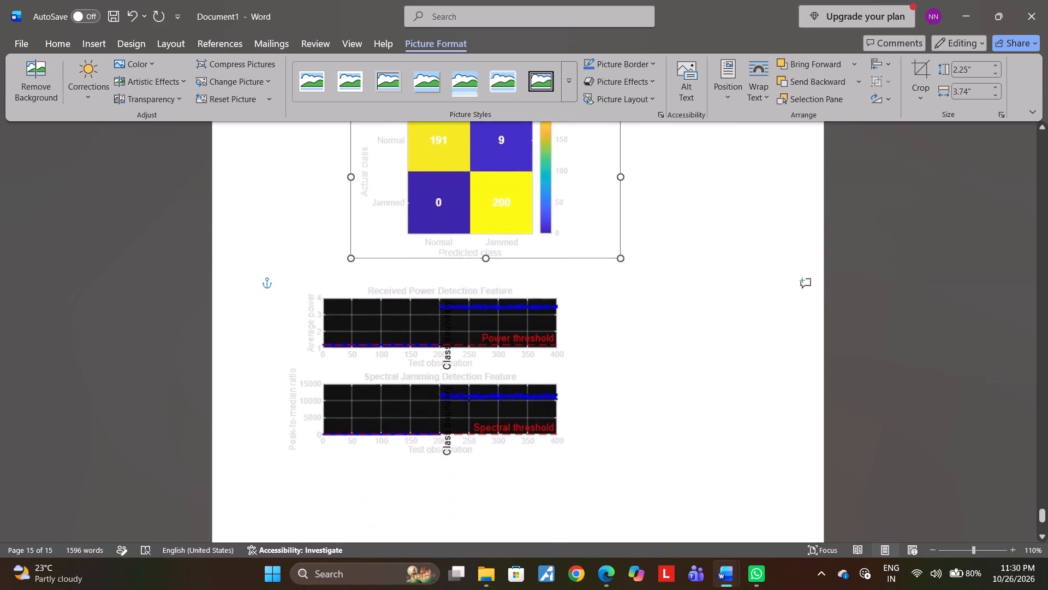
pyautogui.scroll(-1, 486, 445)
pyautogui.click(454, 351)
pyautogui.moveTo(461, 324); pyautogui.dragTo(485, 362)
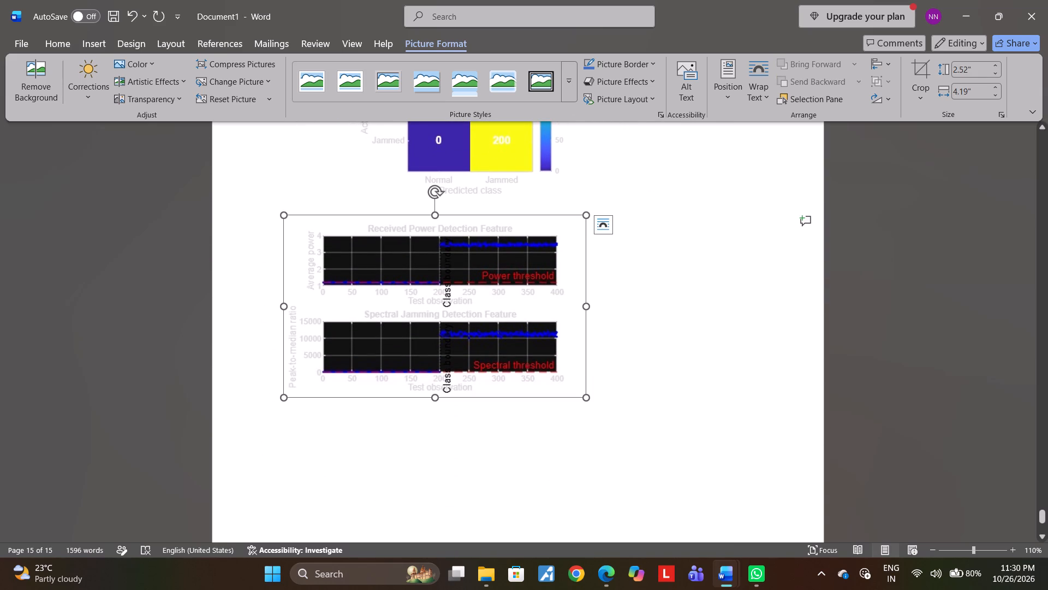
pyautogui.click(605, 225)
pyautogui.click(669, 324)
pyautogui.moveTo(495, 277); pyautogui.dragTo(516, 315)
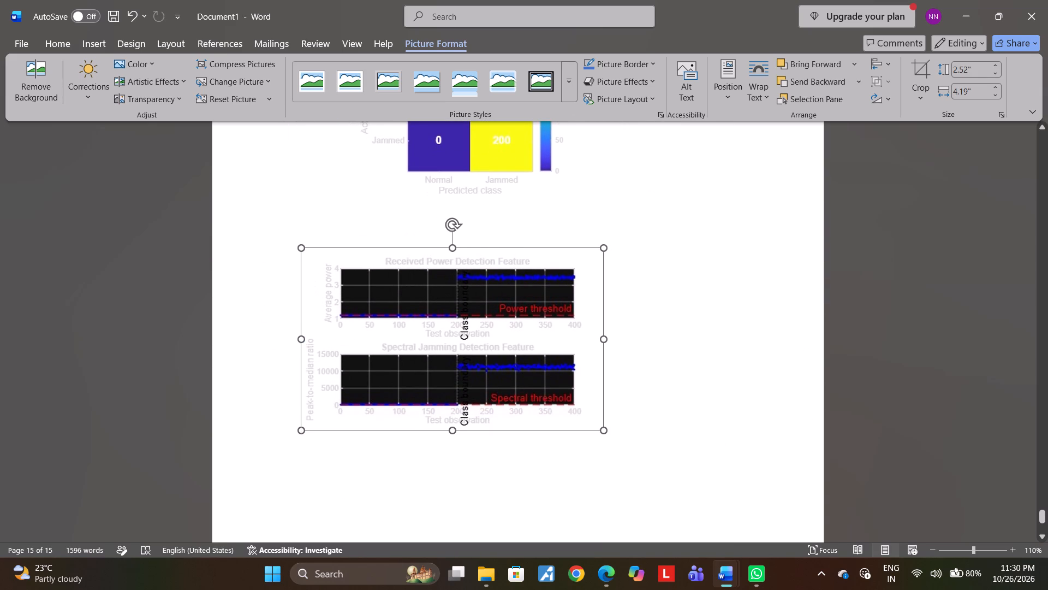
pyautogui.moveTo(516, 315); pyautogui.dragTo(529, 335)
# Enlarge the detection feature plots to about 3.01" high, stretch them wider, and reposition them centrally on the page.
pyautogui.moveTo(628, 448); pyautogui.dragTo(683, 454)
pyautogui.moveTo(684, 374); pyautogui.dragTo(718, 374)
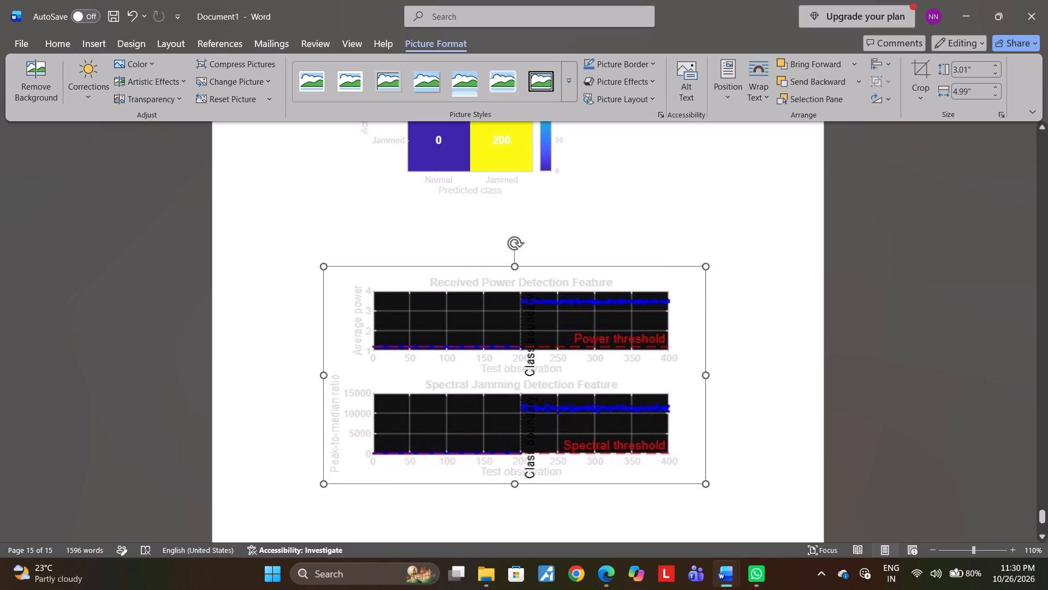
pyautogui.moveTo(718, 374); pyautogui.dragTo(754, 371)
pyautogui.moveTo(600, 368); pyautogui.dragTo(565, 350)
# Add eight blank lines at the text position beside the confusion matrix.
pyautogui.click(455, 225)
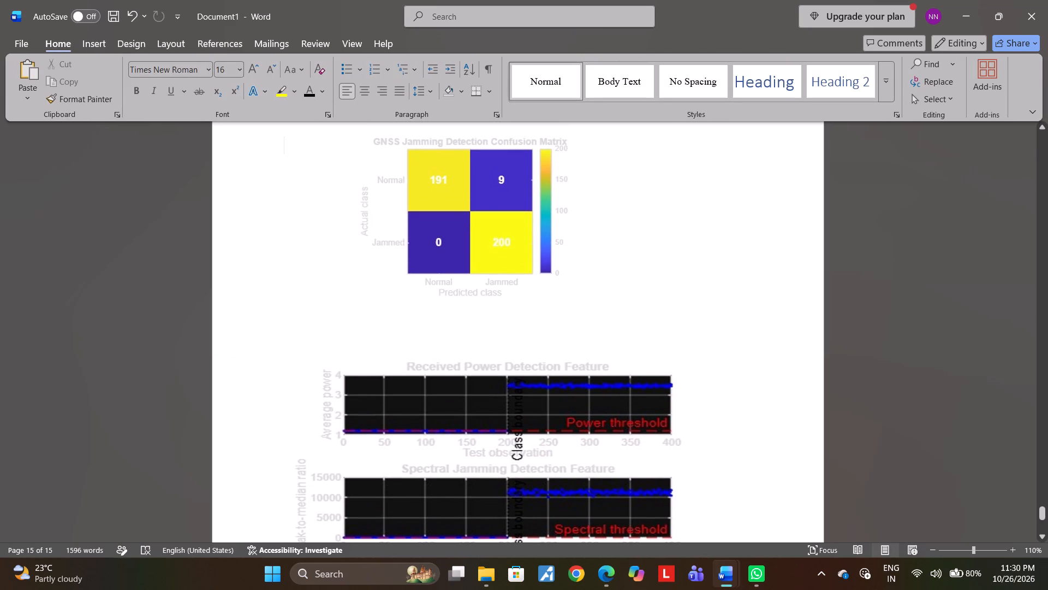
pyautogui.press('Return')
pyautogui.press('Return')
pyautogui.press('Return')
pyautogui.press('Return')
pyautogui.press('Return')
pyautogui.press('Return')
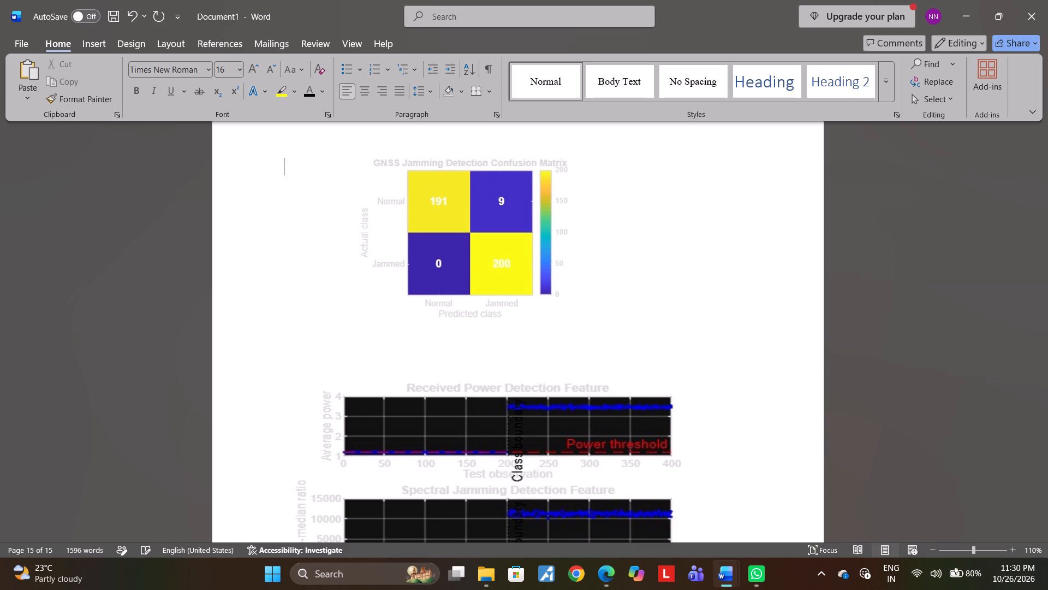
pyautogui.press('Return')
pyautogui.press('Return')
# Move the confusion matrix up near the top margin of its page and slightly closer to the horizontal centre.
pyautogui.click(469, 338)
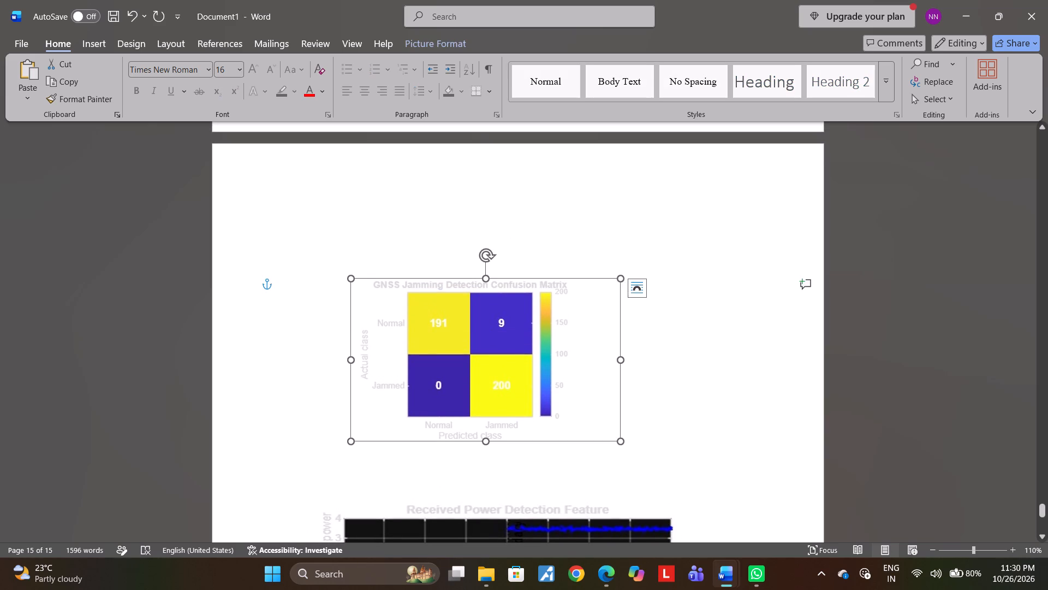
pyautogui.moveTo(469, 349); pyautogui.dragTo(489, 270)
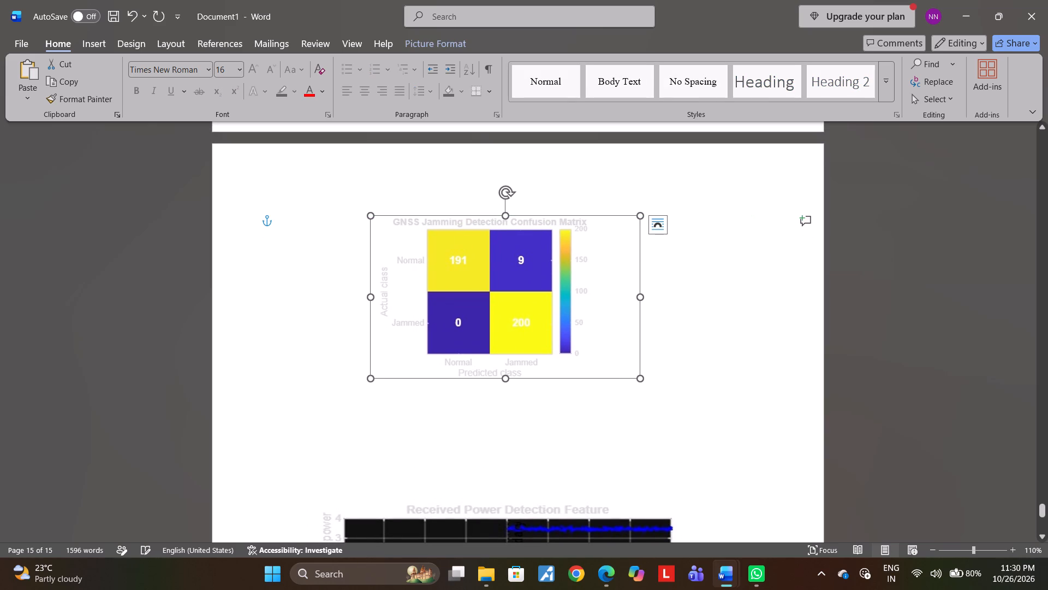
# Add six blank lines alongside the confusion matrix to reach an empty line just below it.
pyautogui.click(301, 349)
pyautogui.press('Return')
pyautogui.press('Return')
pyautogui.press('Return')
pyautogui.press('Return')
pyautogui.press('Return')
pyautogui.press('Return')
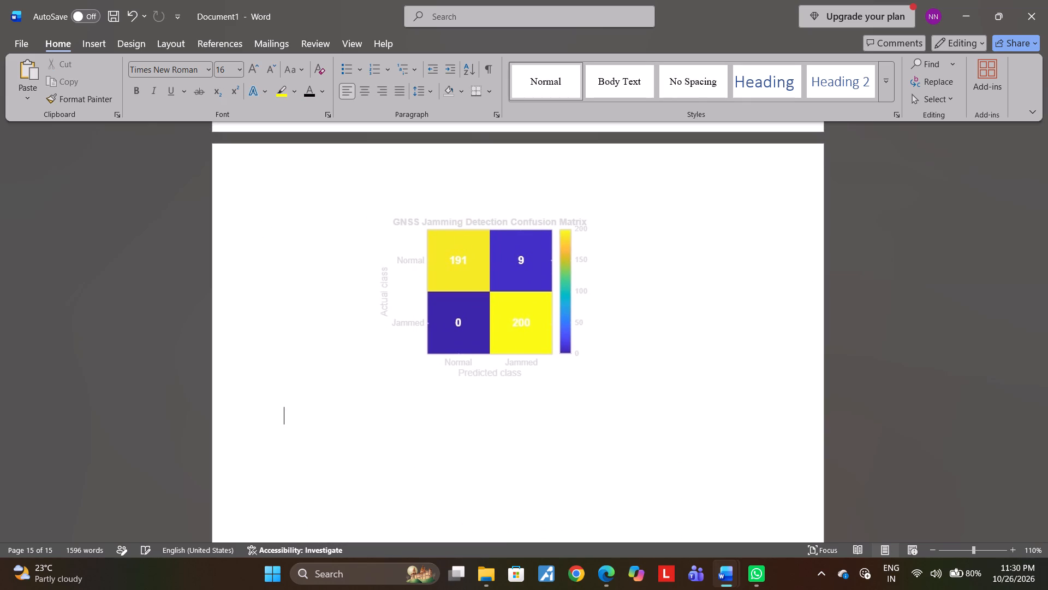
# Move the detection feature plots up closer to the confusion matrix and place the cursor on the empty line between them.
pyautogui.scroll(-1, 356, 356)
pyautogui.moveTo(484, 479); pyautogui.dragTo(489, 416)
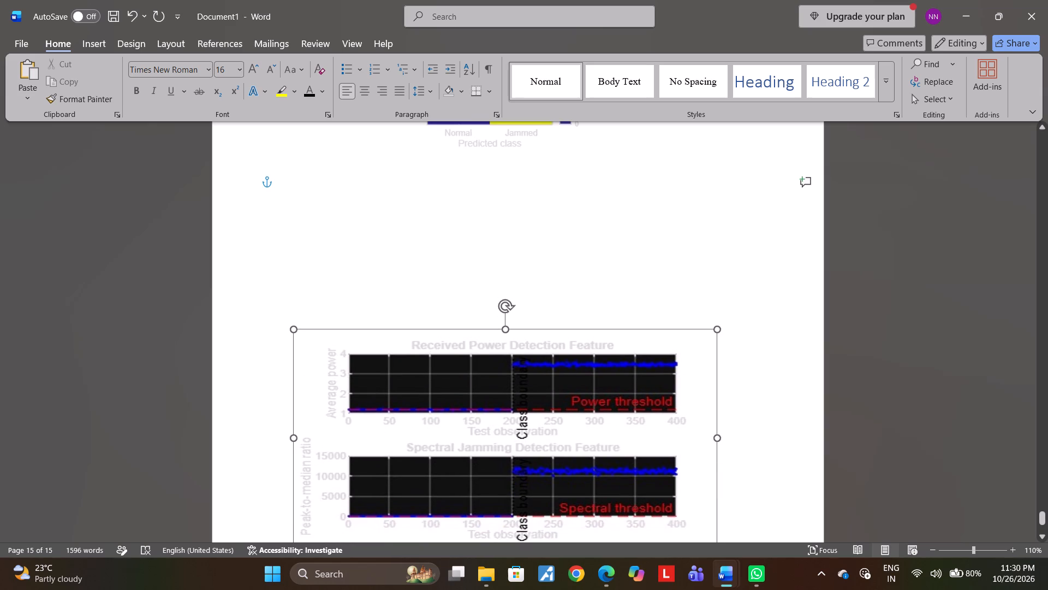
pyautogui.moveTo(489, 416); pyautogui.dragTo(489, 400)
pyautogui.click(324, 176)
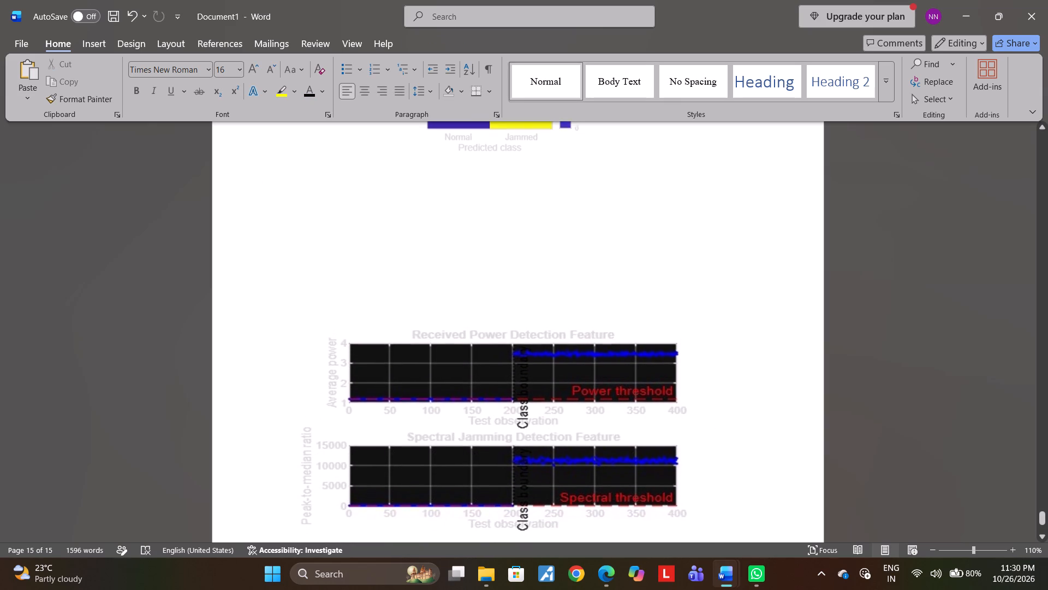
# Look through the reference PDF's Results section in Edge for the figure captions, and return to Document1 in Word.
pyautogui.click(610, 580)
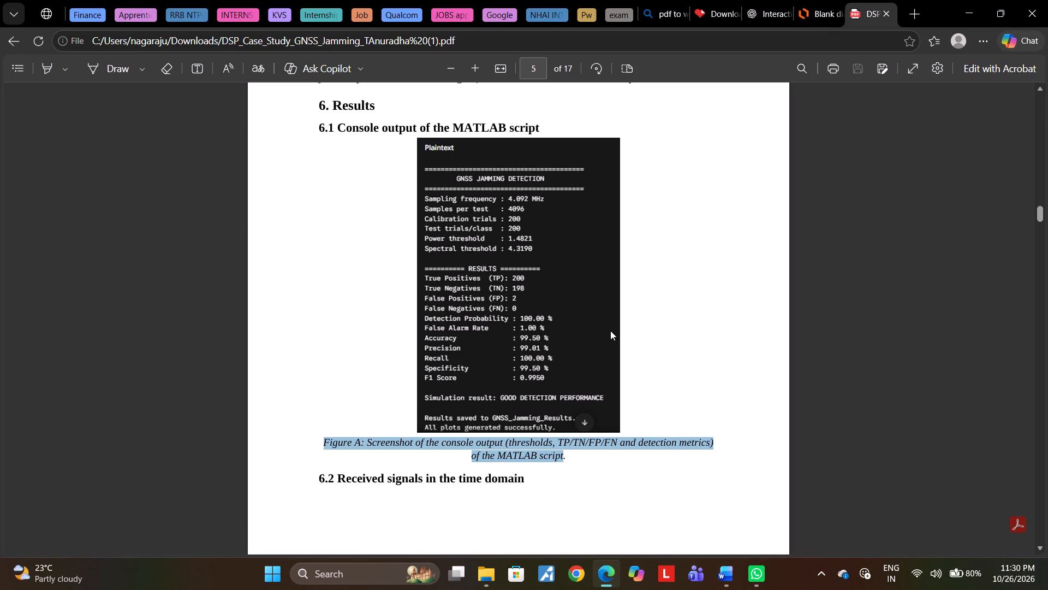
pyautogui.scroll(-6, 527, 496)
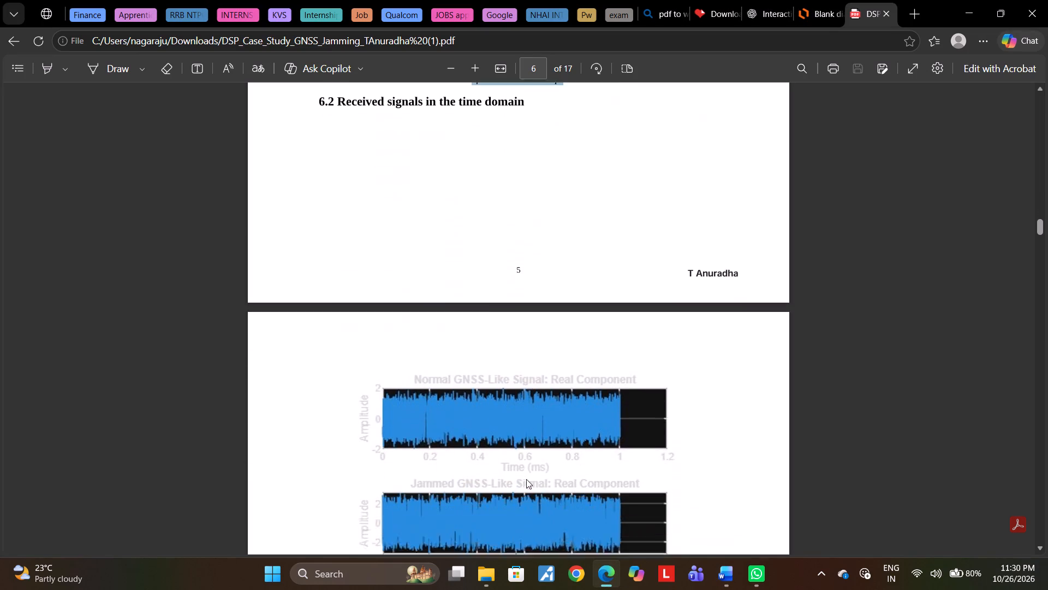
pyautogui.scroll(-3, 526, 479)
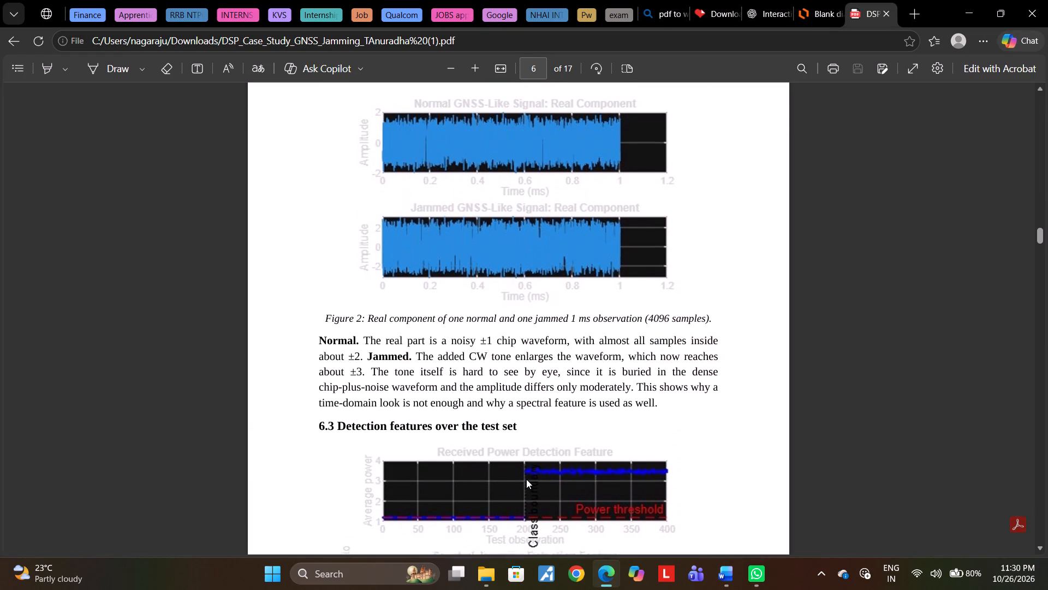
pyautogui.scroll(-1, 526, 479)
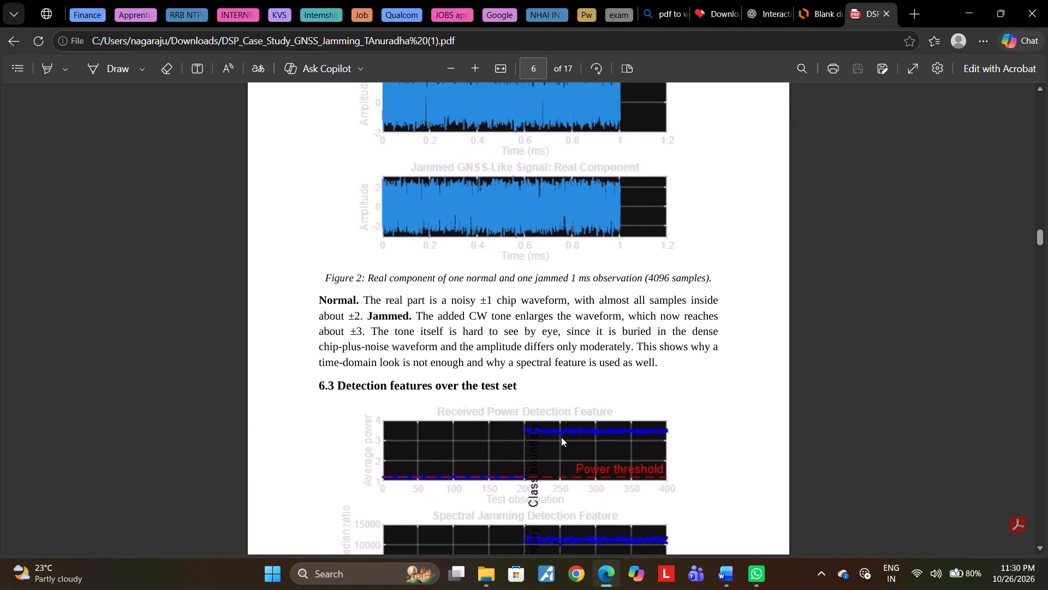
pyautogui.scroll(-3, 561, 437)
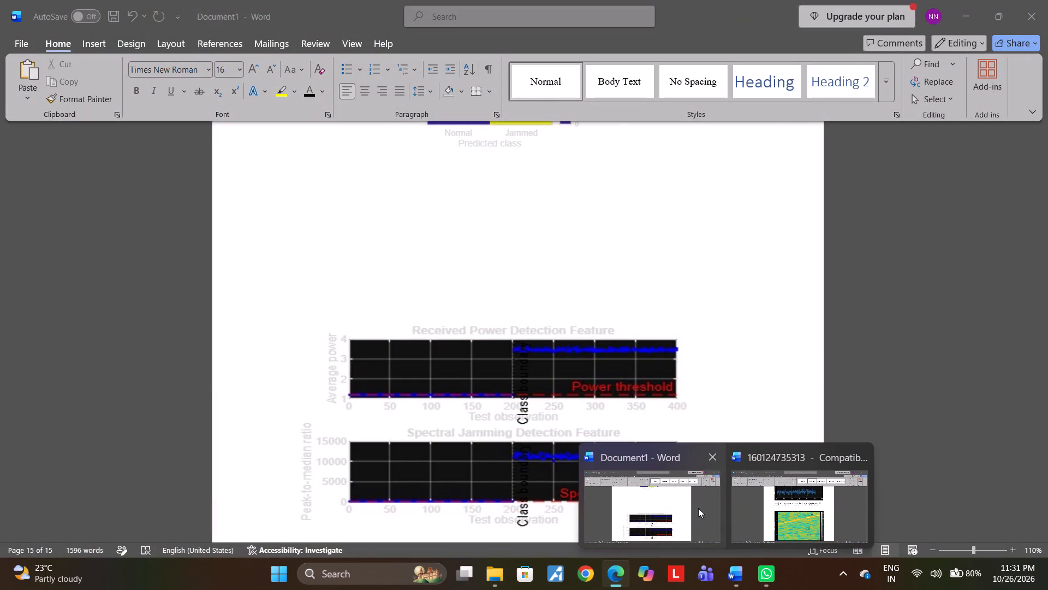
pyautogui.click(698, 508)
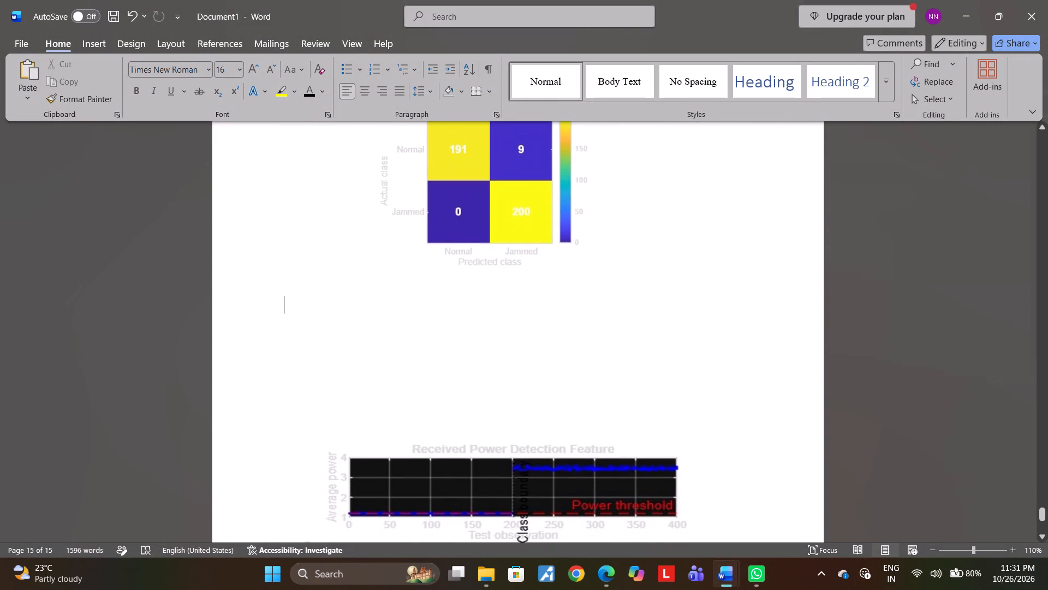
# Copy the Figure 4 confusion matrix caption from the reference PDF in Edge and paste it below the confusion matrix in Document1.
pyautogui.click(616, 579)
pyautogui.scroll(-7, 537, 357)
pyautogui.moveTo(319, 399); pyautogui.dragTo(481, 420)
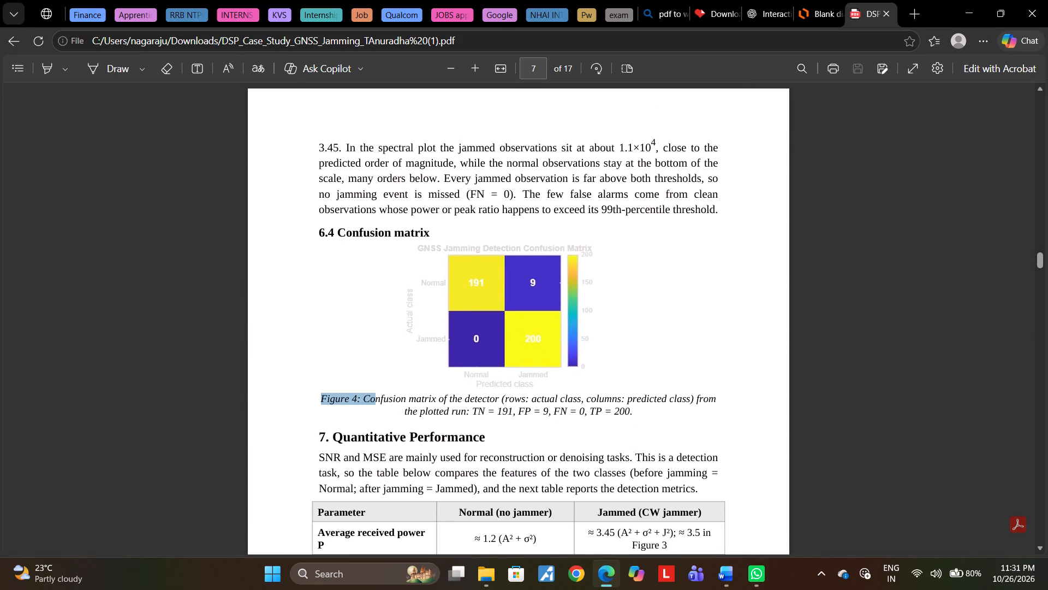
pyautogui.moveTo(481, 420); pyautogui.dragTo(680, 426)
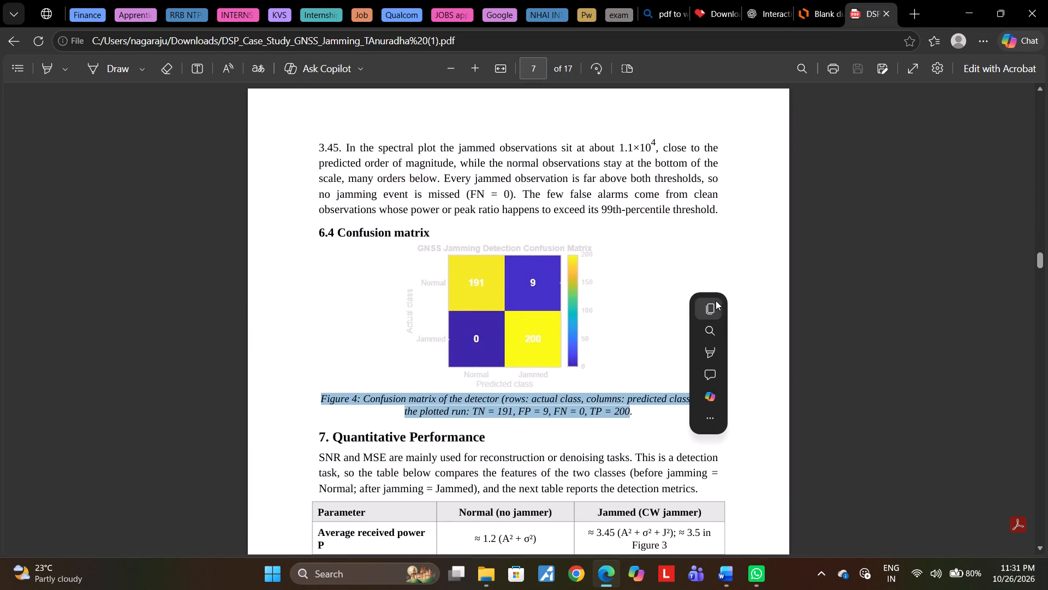
pyautogui.click(734, 306)
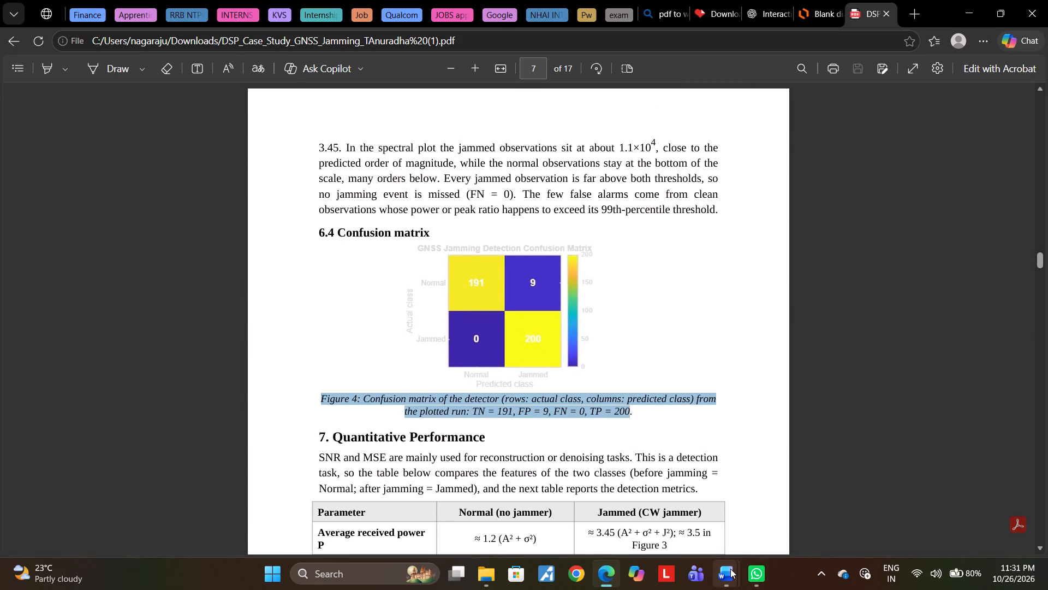
pyautogui.click(687, 511)
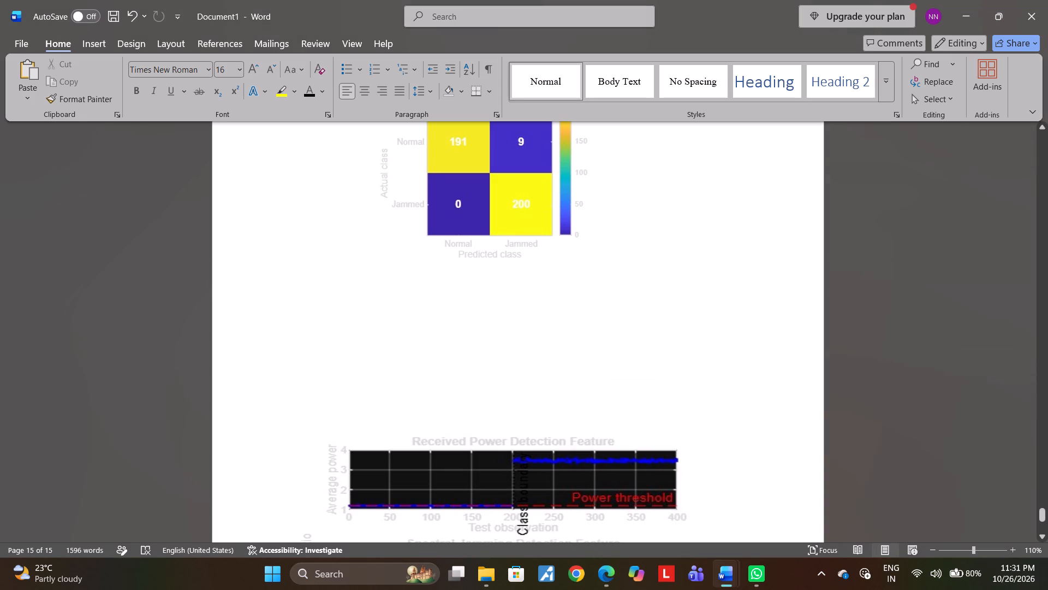
pyautogui.hotkey('ctrl', 'v')
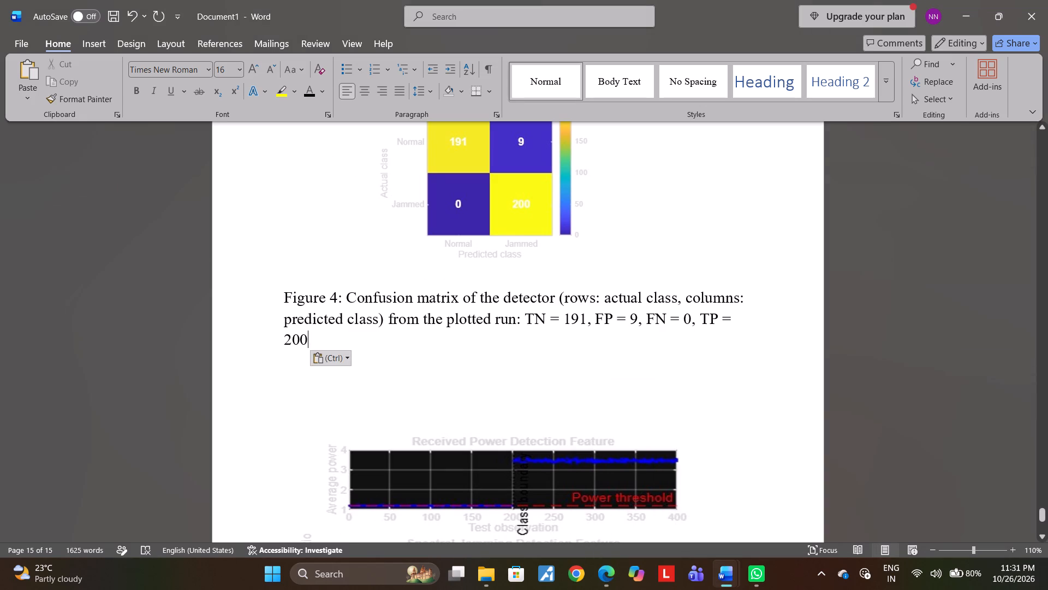
# Relabel the pasted confusion matrix caption as Figure B.
pyautogui.click(338, 300)
pyautogui.press('BackSpace')
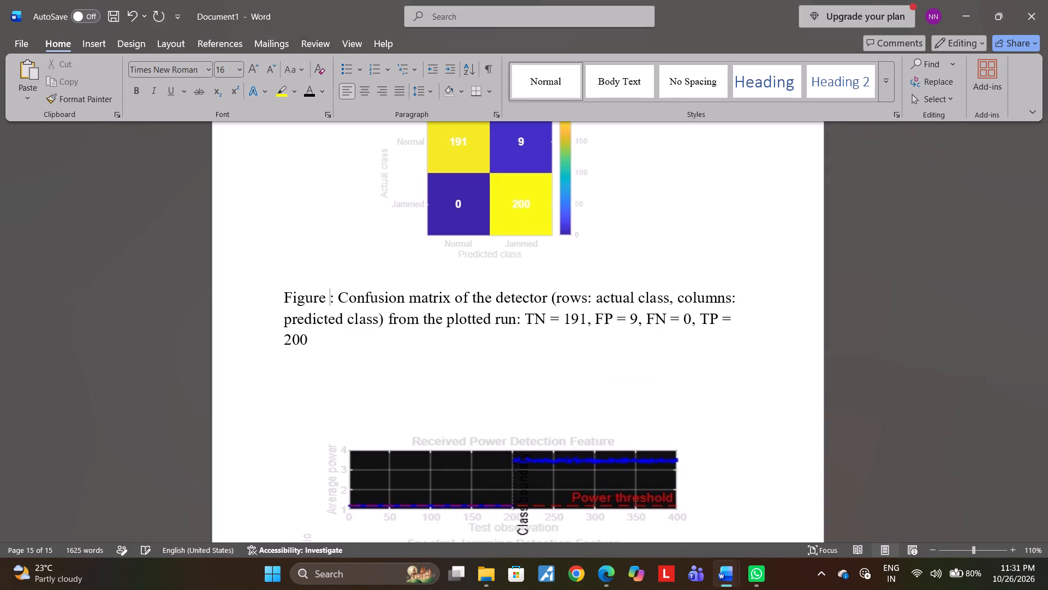
# Italicise the Figure B confusion matrix caption and set its font size to 12.
pyautogui.moveTo(322, 343); pyautogui.dragTo(287, 316)
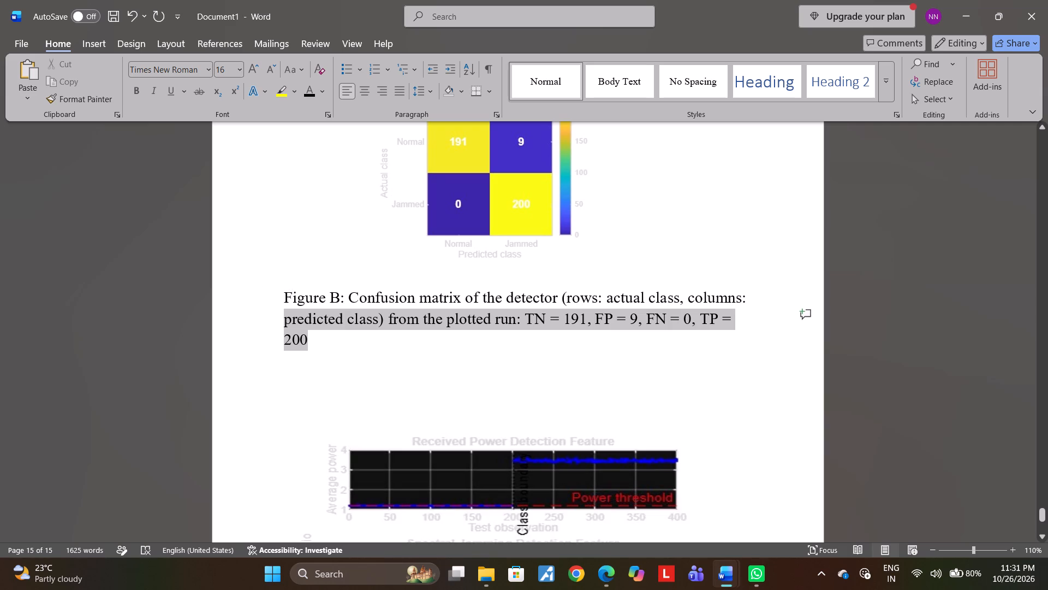
pyautogui.moveTo(287, 316); pyautogui.dragTo(283, 300)
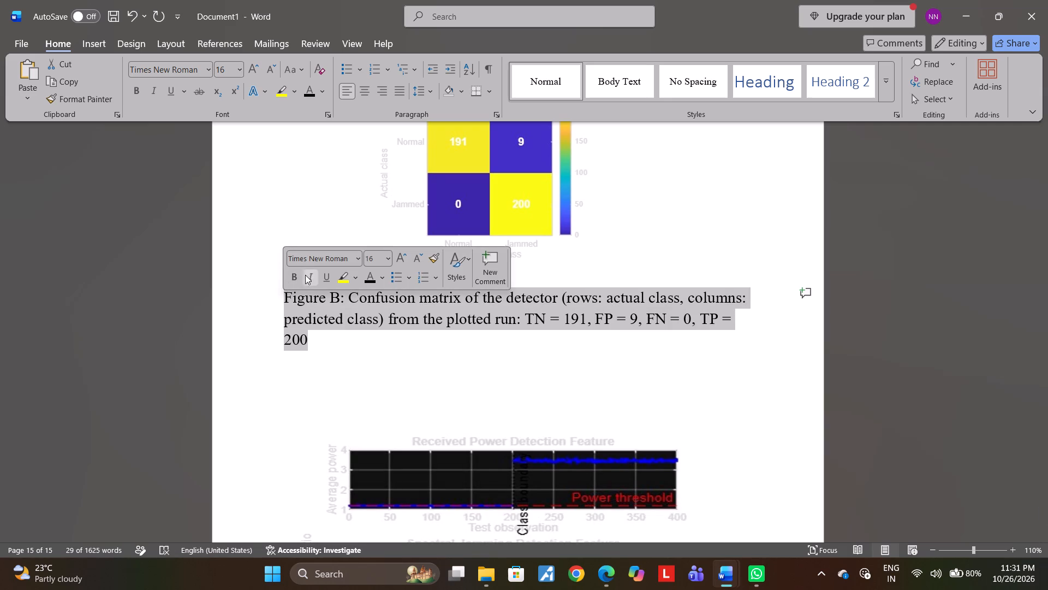
pyautogui.click(306, 275)
pyautogui.click(389, 253)
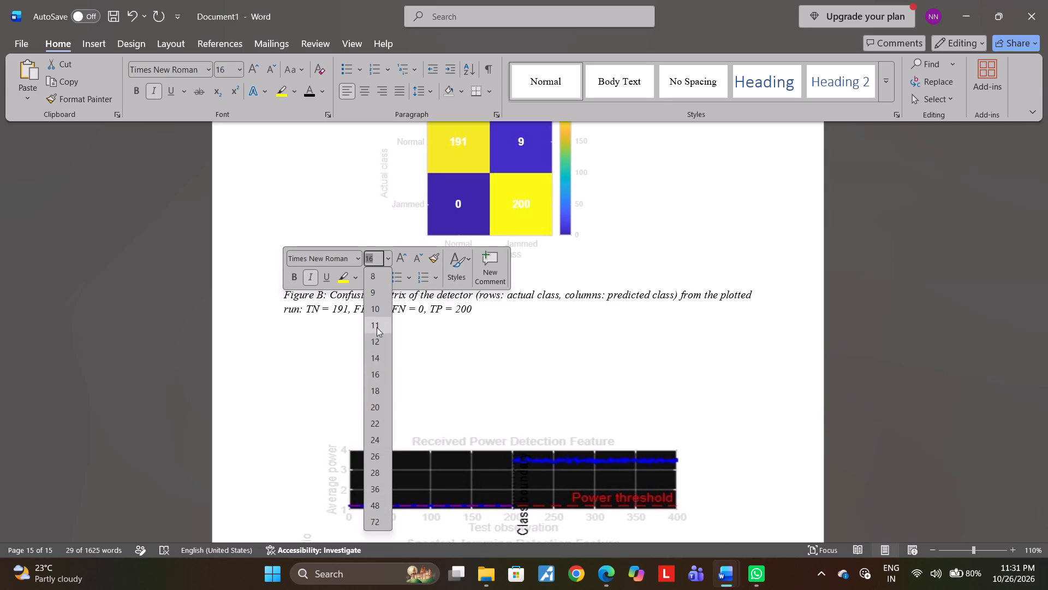
pyautogui.click(377, 339)
# Check the Figure A caption's font size and set the Figure B caption's font size to 11.
pyautogui.scroll(1, 504, 248)
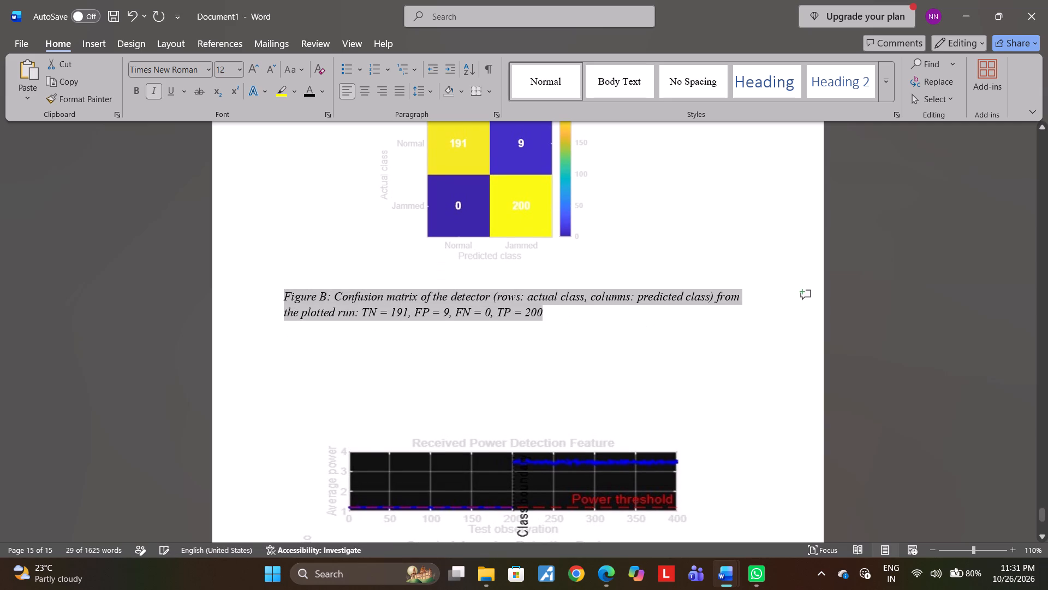
pyautogui.scroll(2, 513, 247)
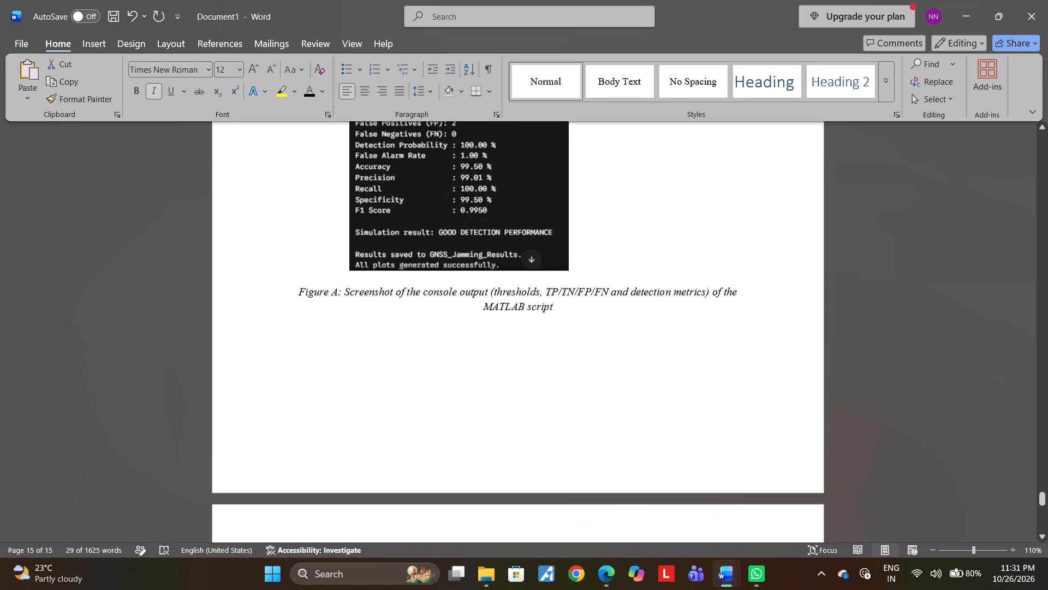
pyautogui.click(540, 298)
pyautogui.scroll(-1, 545, 307)
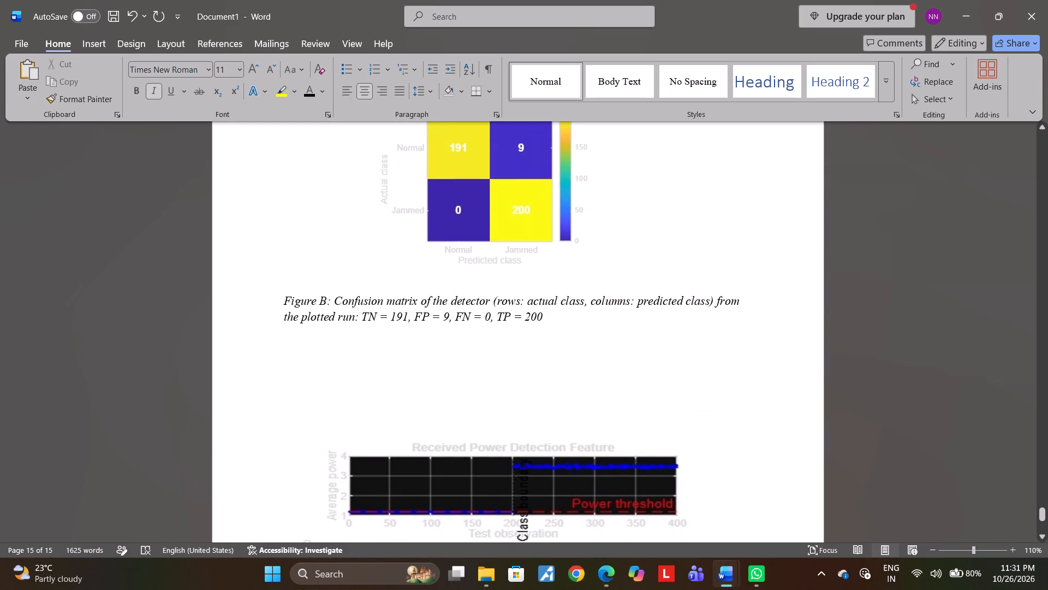
pyautogui.moveTo(545, 319); pyautogui.dragTo(275, 299)
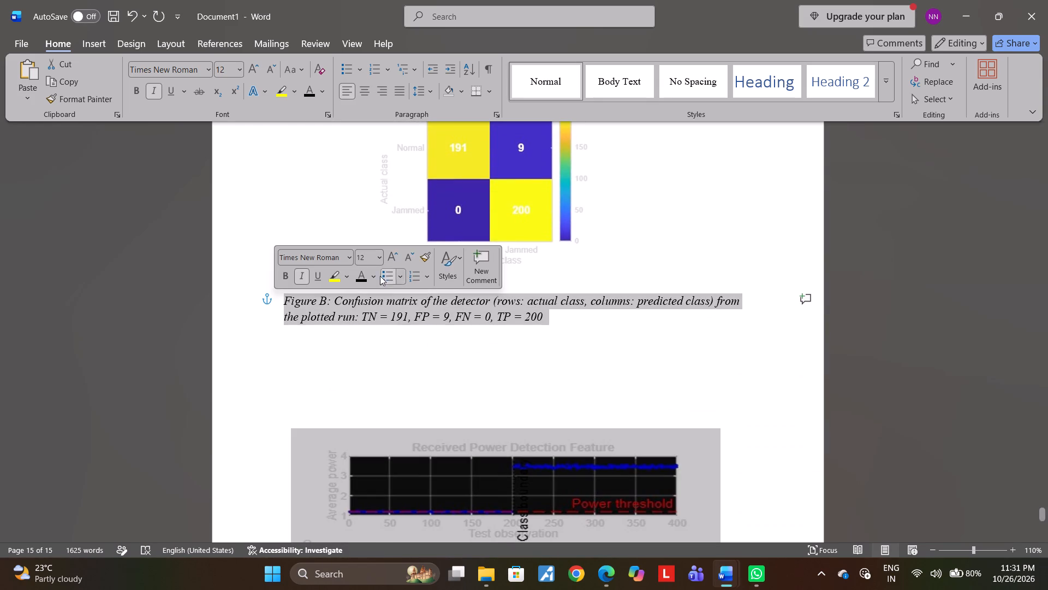
pyautogui.click(376, 256)
pyautogui.click(367, 316)
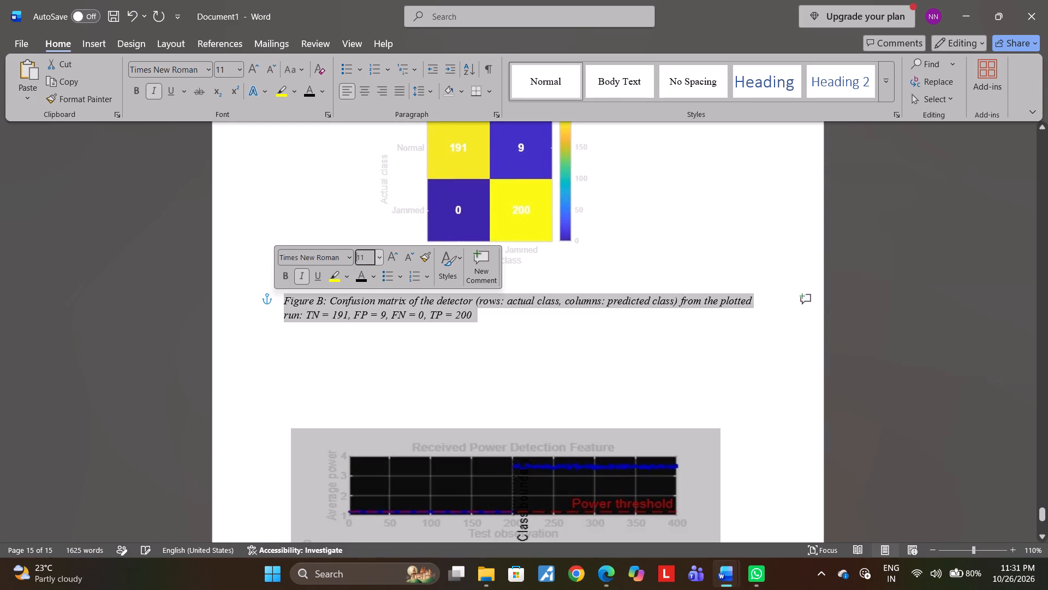
# Move the detection feature plots up to sit directly beneath the Figure B caption.
pyautogui.click(543, 358)
pyautogui.click(489, 471)
pyautogui.moveTo(514, 480); pyautogui.dragTo(504, 389)
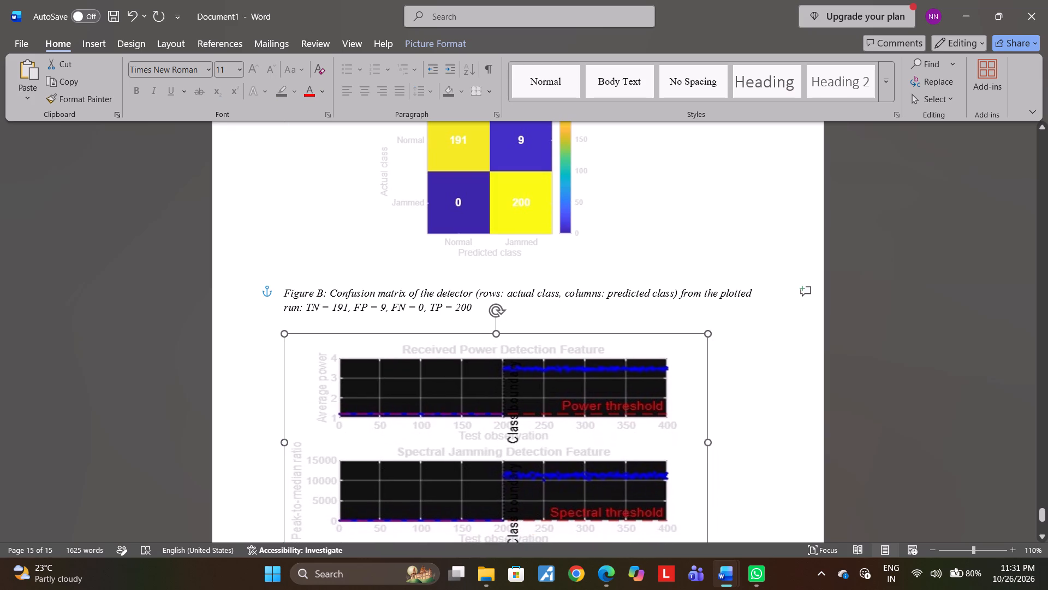
pyautogui.moveTo(504, 389); pyautogui.dragTo(527, 383)
# Copy the Figure 3 caption from the reference PDF in Edge and paste it on a new line below the detection feature plots in Document1.
pyautogui.scroll(-1, 501, 429)
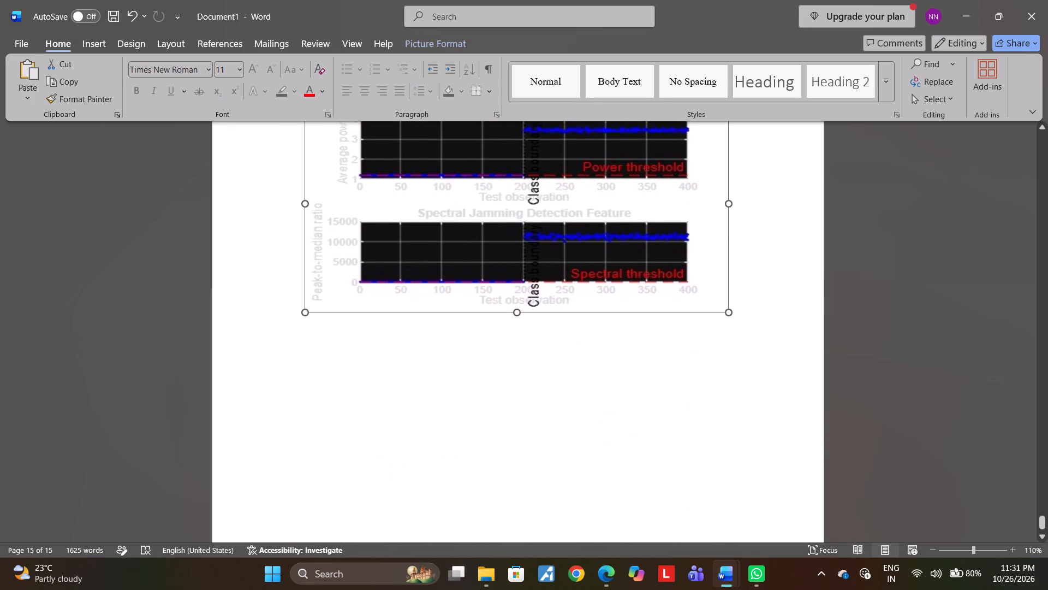
pyautogui.click(326, 359)
pyautogui.click(282, 275)
pyautogui.click(298, 296)
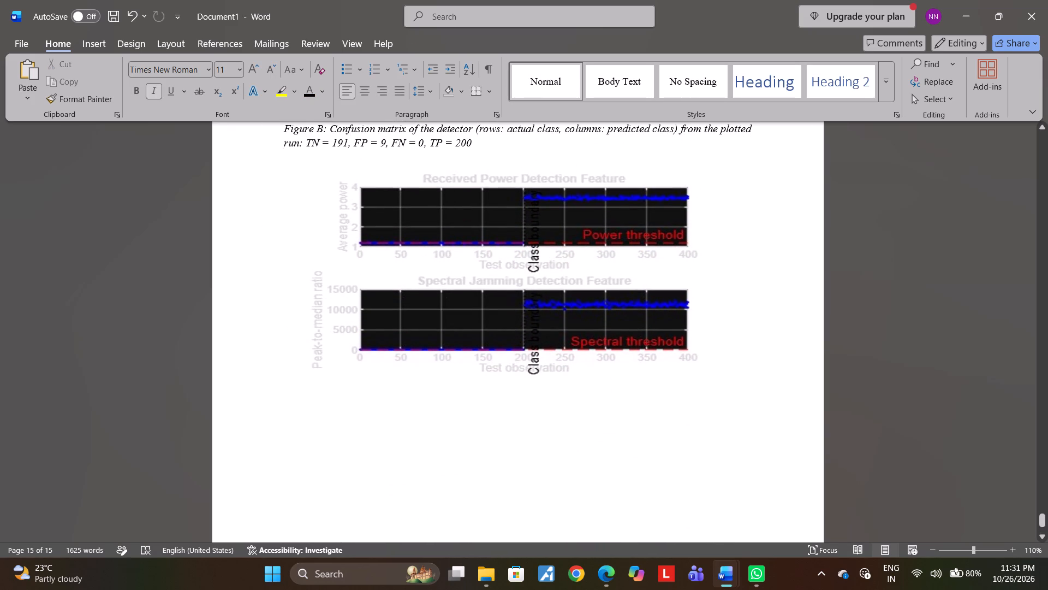
pyautogui.click(501, 149)
pyautogui.press('Return')
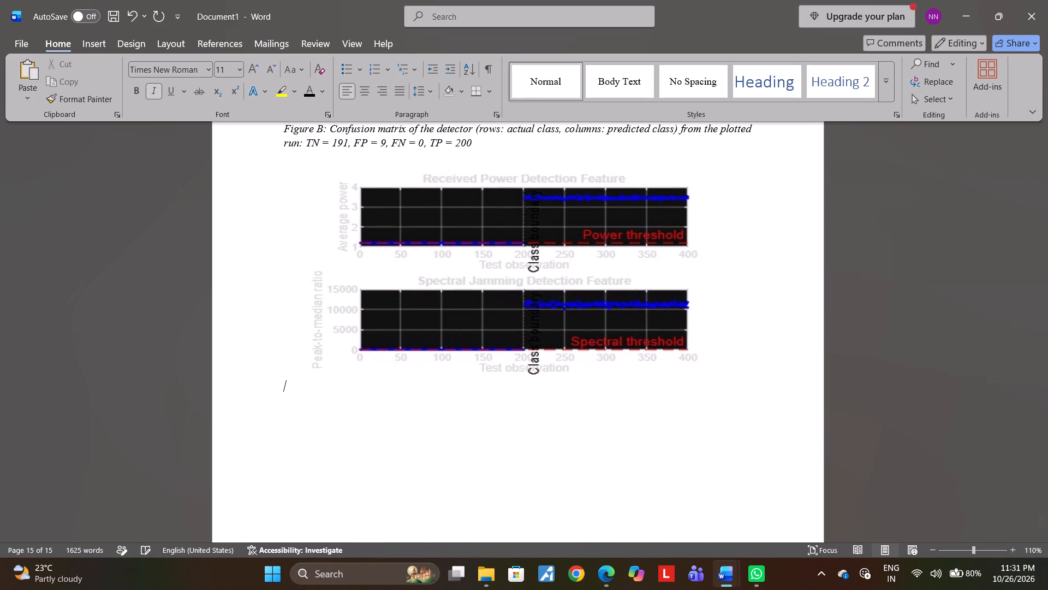
pyautogui.click(597, 576)
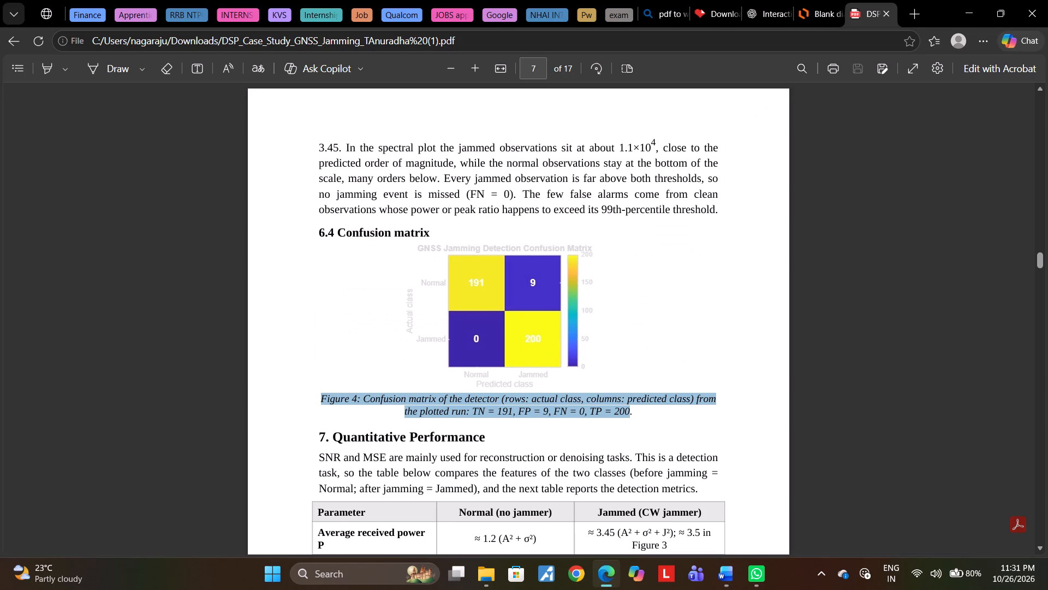
pyautogui.scroll(3, 586, 396)
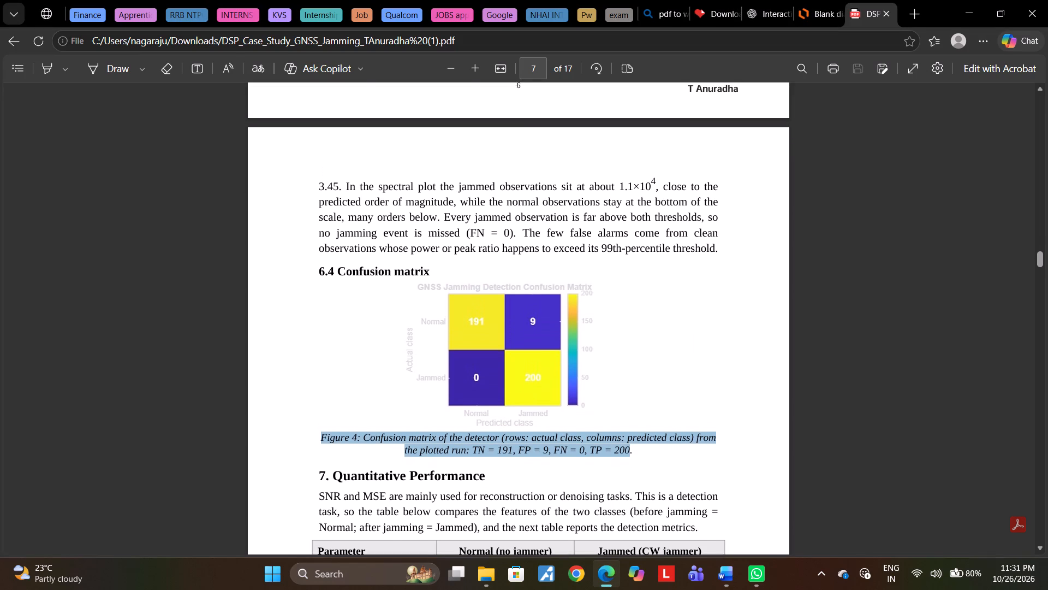
pyautogui.scroll(2, 586, 396)
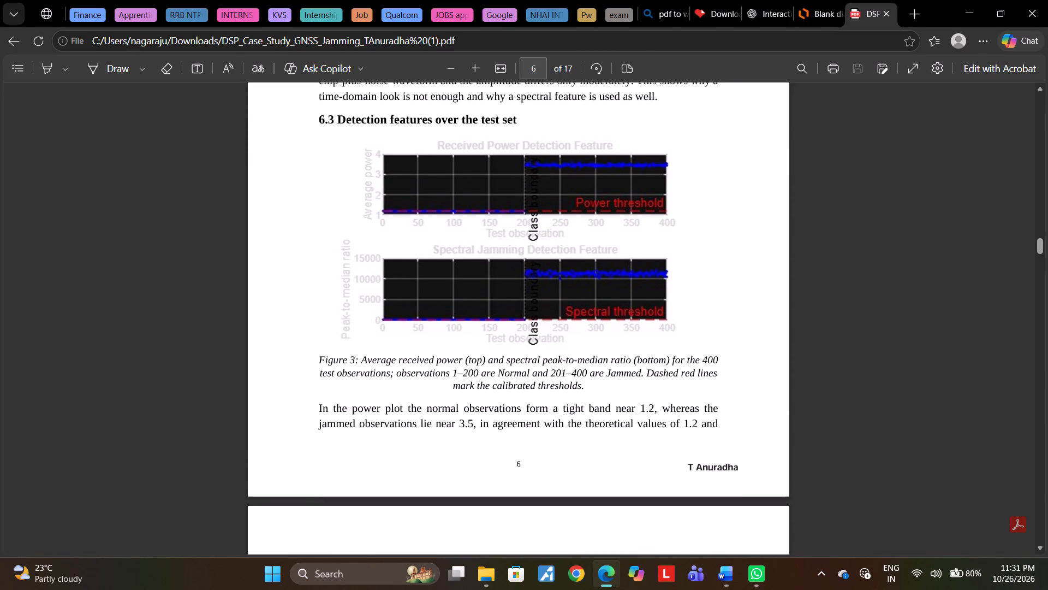
pyautogui.moveTo(316, 358); pyautogui.dragTo(593, 387)
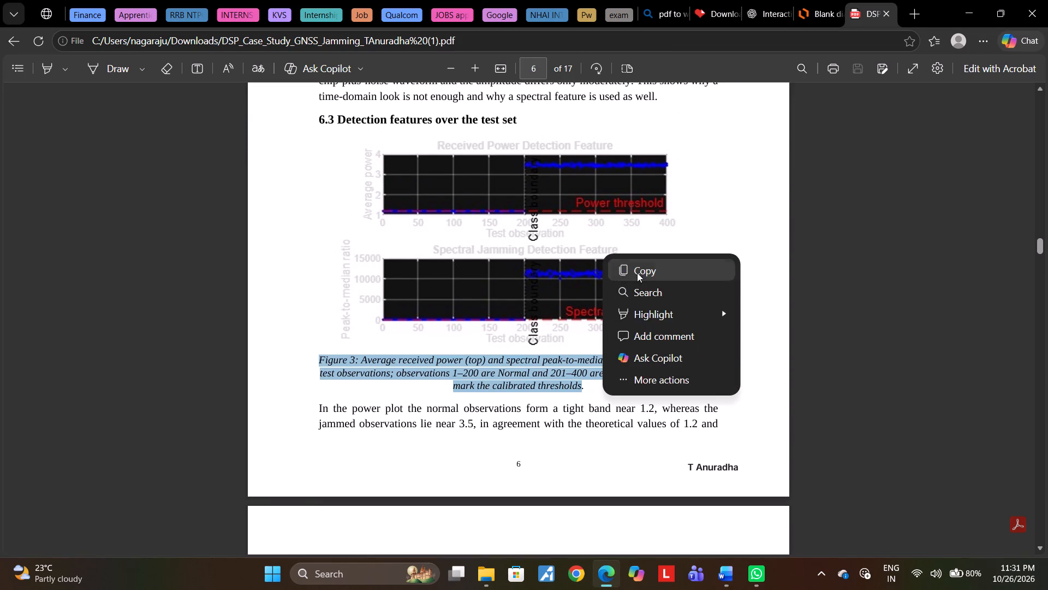
pyautogui.click(637, 273)
pyautogui.click(675, 512)
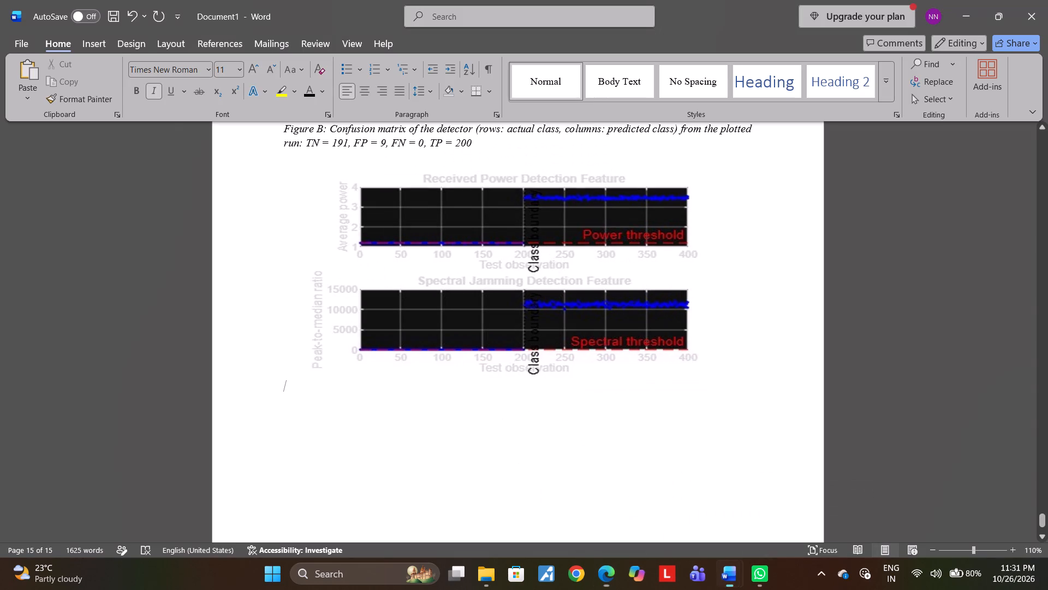
pyautogui.hotkey('ctrl', 'v')
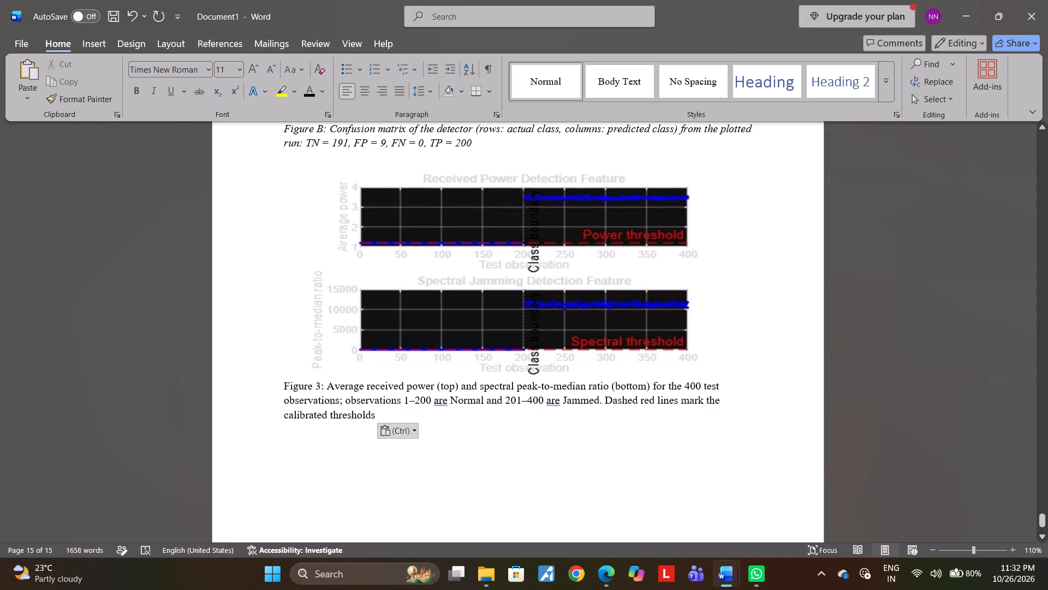
# Relabel the pasted detection feature caption as Figure C and end it with a period.
pyautogui.click(321, 384)
pyautogui.press('BackSpace')
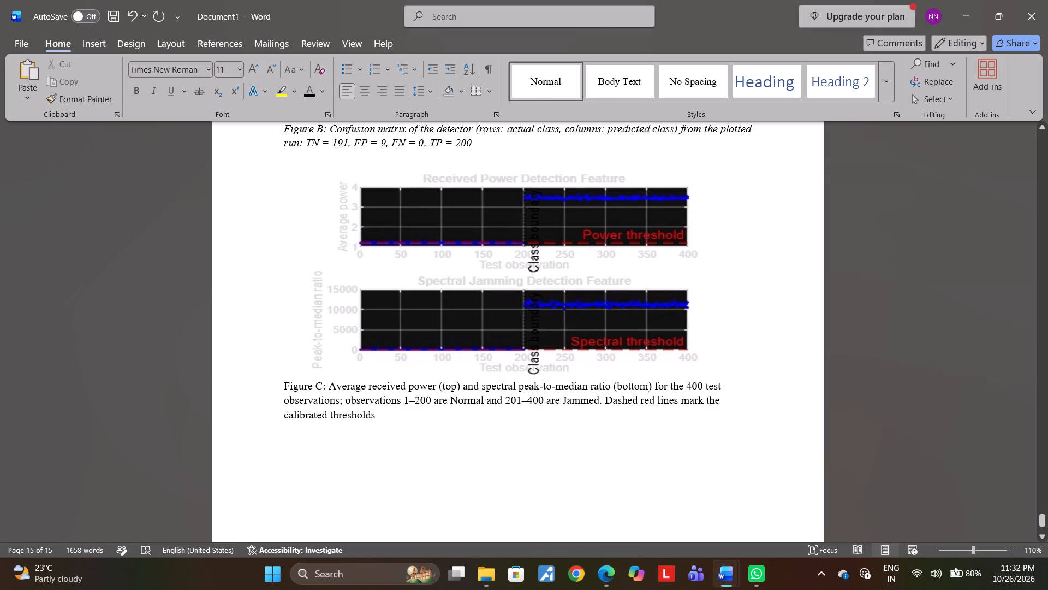
pyautogui.click(387, 417)
pyautogui.press('.')
# Italicise and centre the Figure C caption.
pyautogui.moveTo(387, 418); pyautogui.dragTo(331, 406)
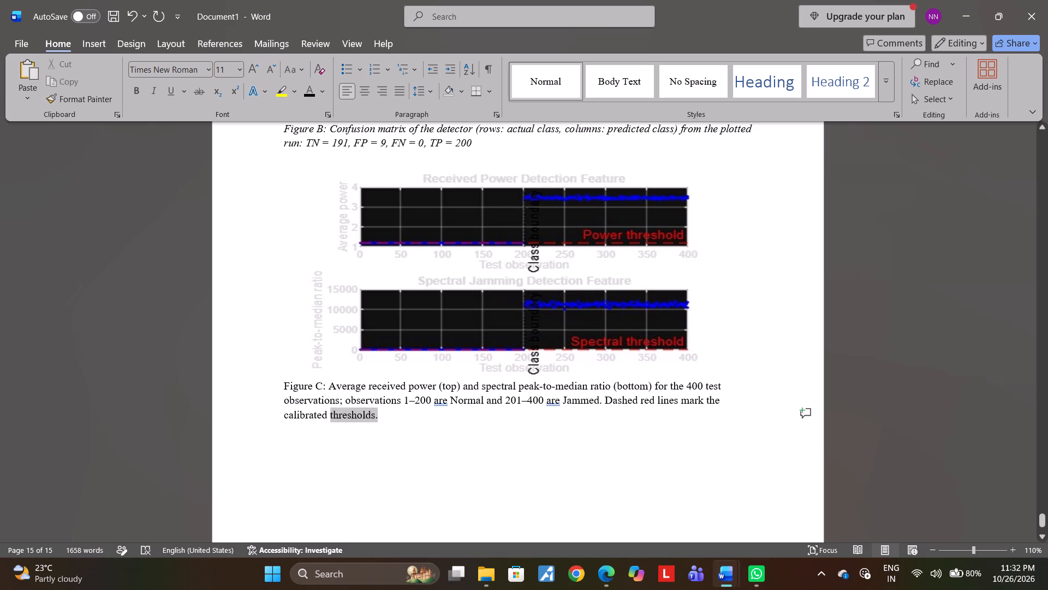
pyautogui.moveTo(331, 406); pyautogui.dragTo(293, 387)
pyautogui.click(322, 363)
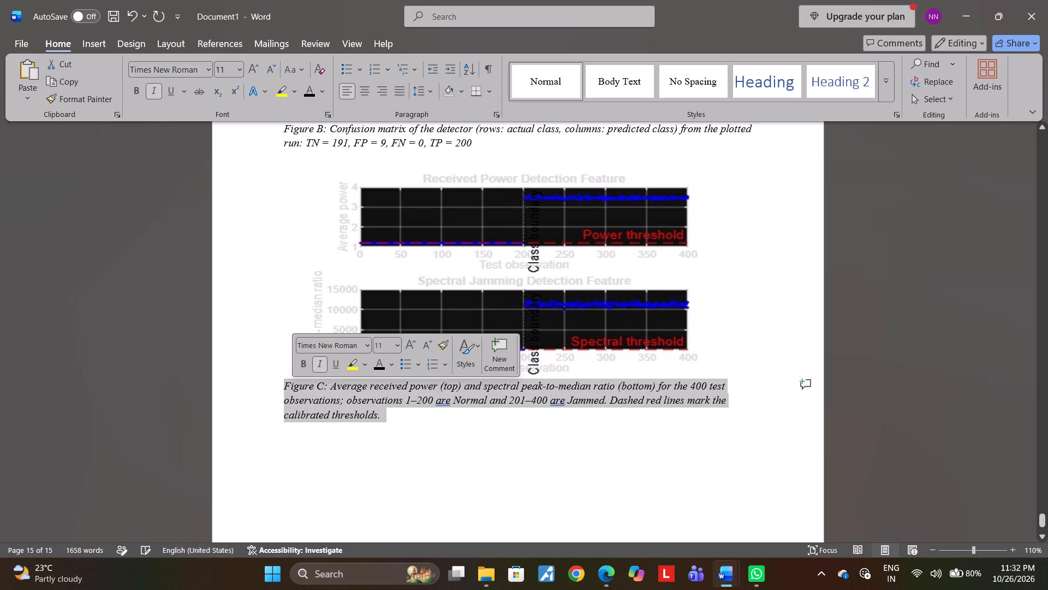
pyautogui.click(365, 88)
pyautogui.click(580, 406)
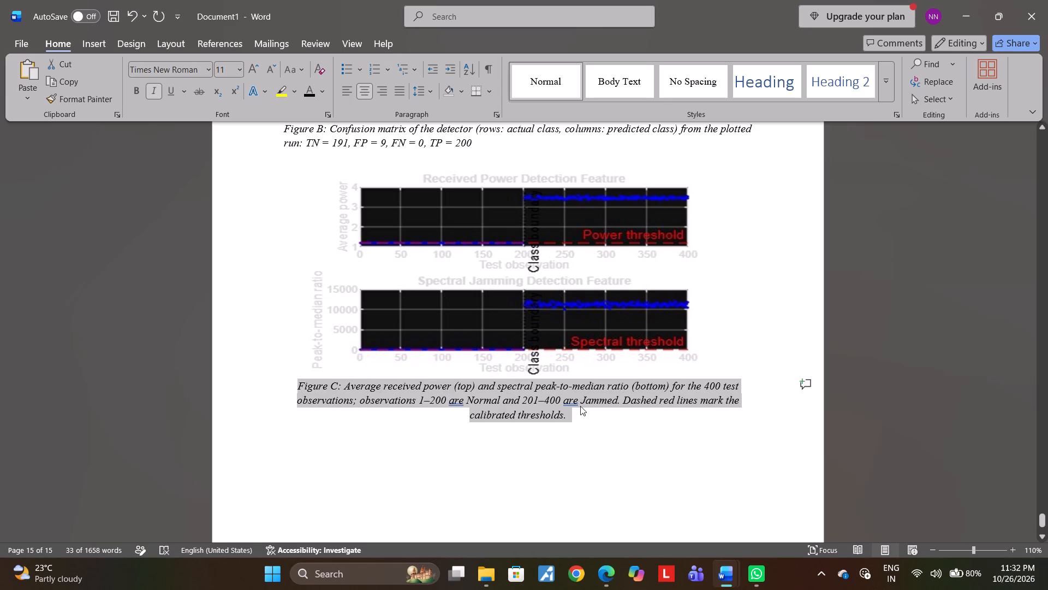
# Centre the Figure B confusion matrix caption.
pyautogui.scroll(1, 577, 359)
pyautogui.moveTo(486, 233); pyautogui.dragTo(297, 220)
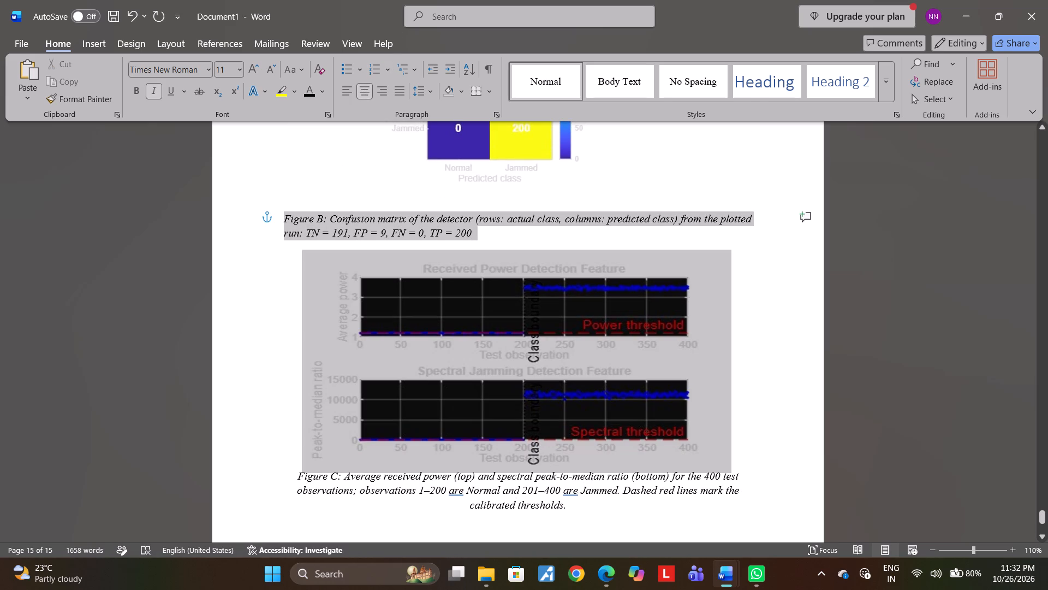
pyautogui.moveTo(297, 220); pyautogui.dragTo(296, 220)
pyautogui.click(364, 93)
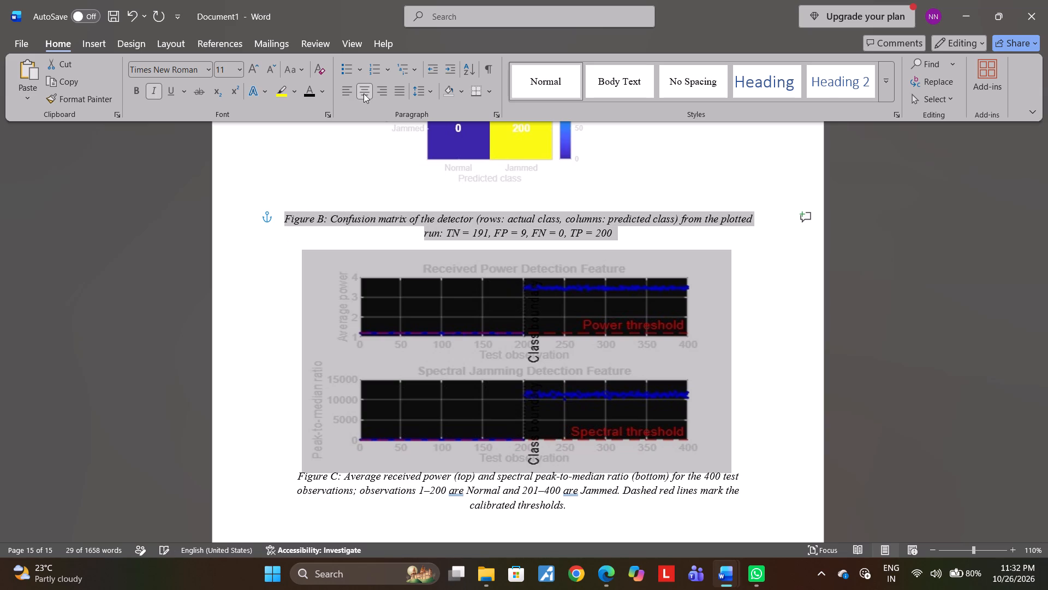
pyautogui.click(568, 382)
# Insert picture 3 from the Downloads folder on a new line below the Figure C caption.
pyautogui.scroll(-1, 550, 447)
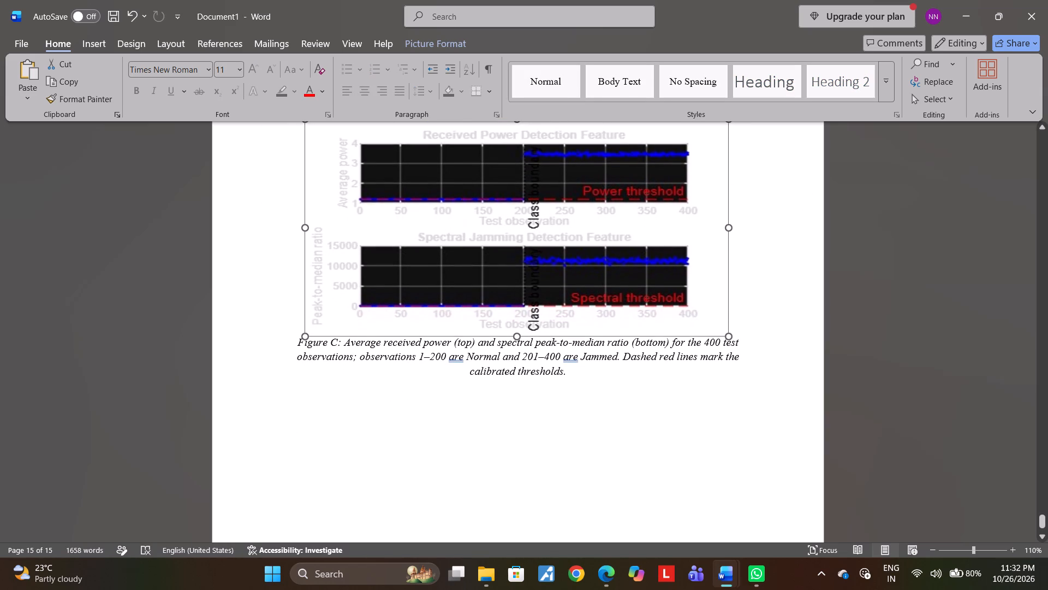
pyautogui.click(569, 383)
pyautogui.press('Return')
pyautogui.press('Return')
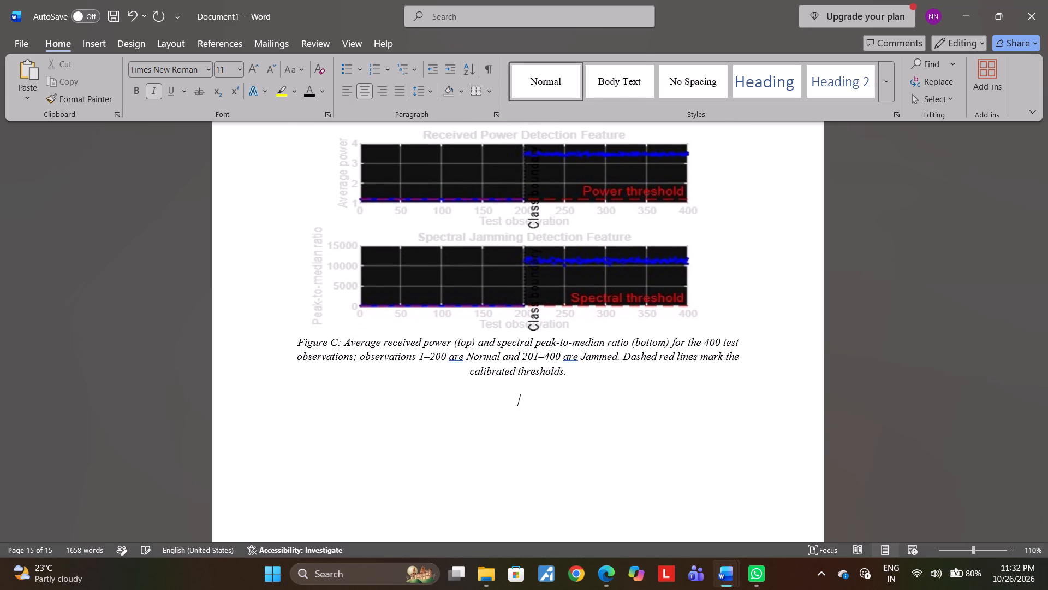
pyautogui.press('BackSpace')
pyautogui.click(92, 39)
pyautogui.click(153, 91)
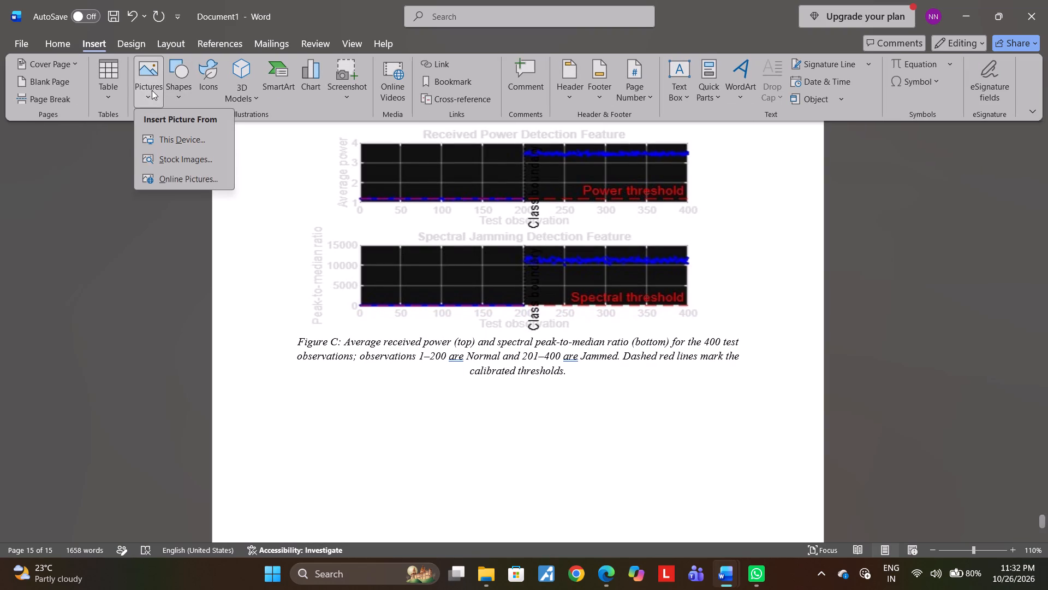
pyautogui.click(185, 132)
pyautogui.click(166, 169)
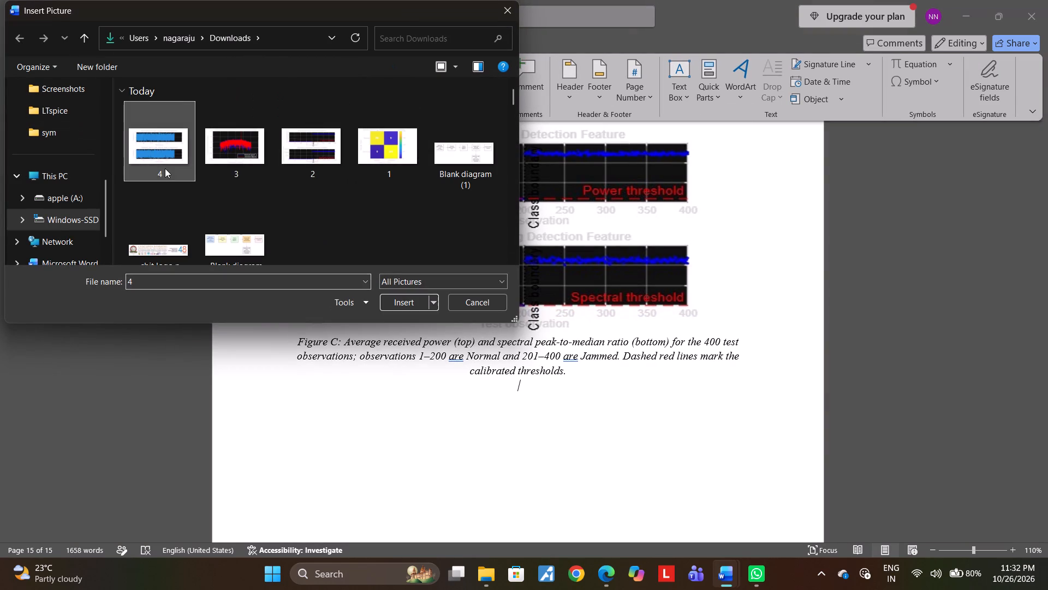
pyautogui.click(253, 167)
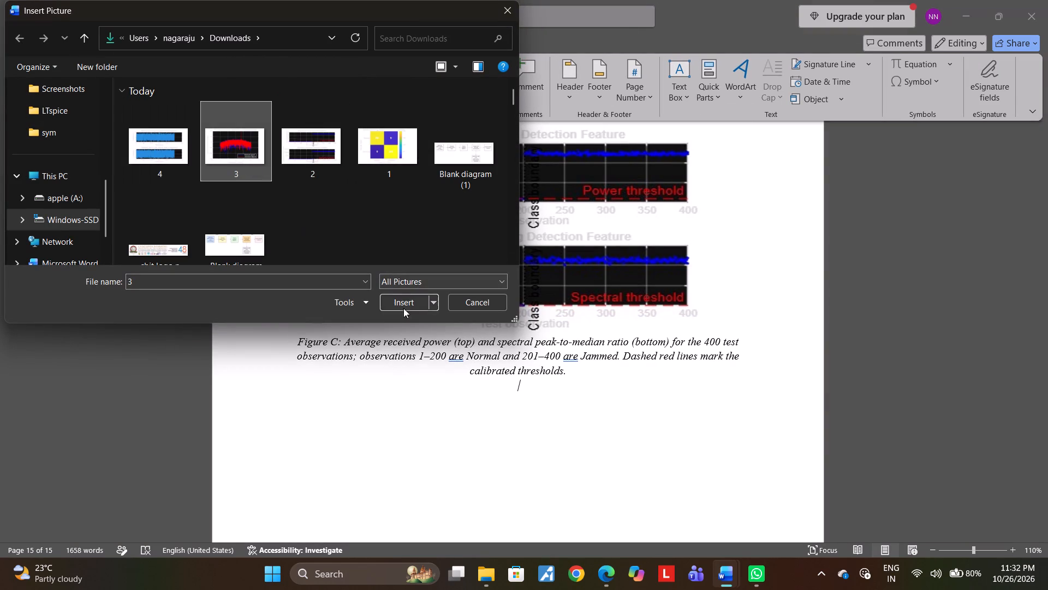
pyautogui.click(403, 299)
pyautogui.scroll(-1, 469, 270)
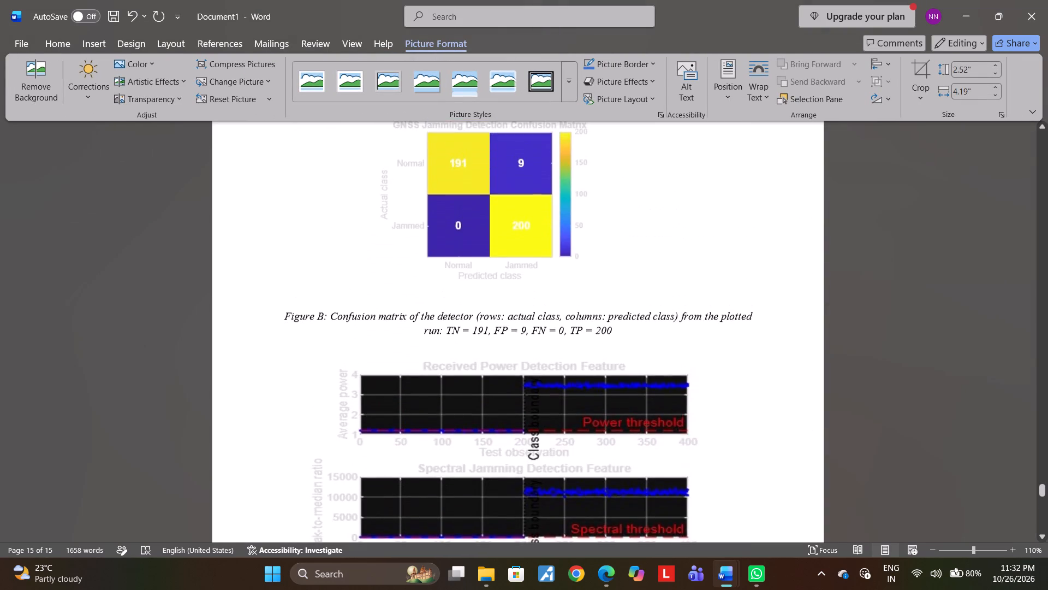
pyautogui.scroll(-1, 469, 270)
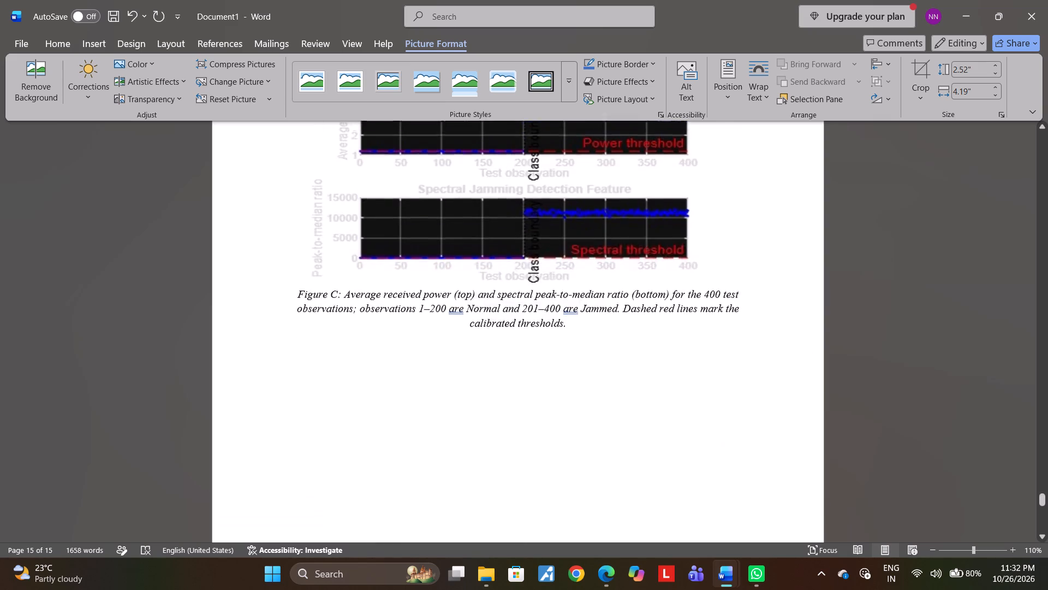
pyautogui.scroll(-1, 505, 388)
pyautogui.click(479, 399)
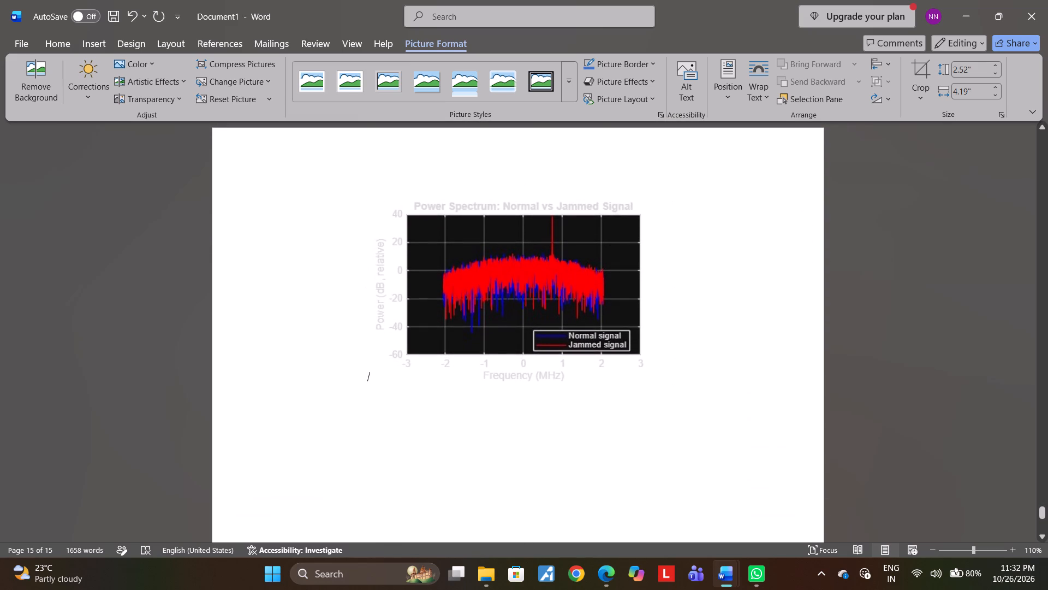
# Switch to the reference PDF in Edge and look through its results pages for the power spectrum figure and caption.
pyautogui.click(610, 569)
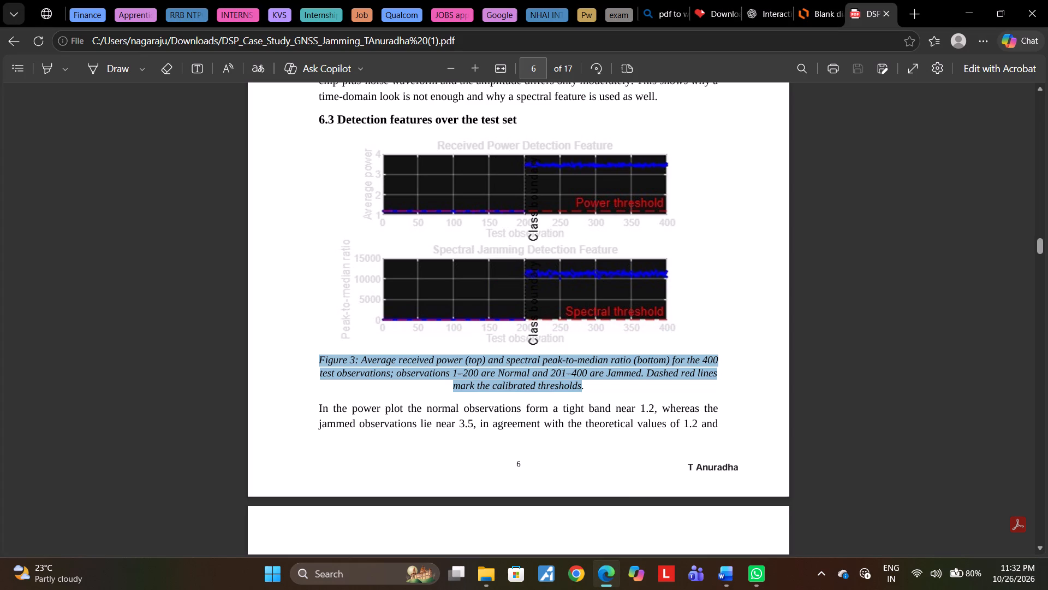
pyautogui.scroll(4, 448, 357)
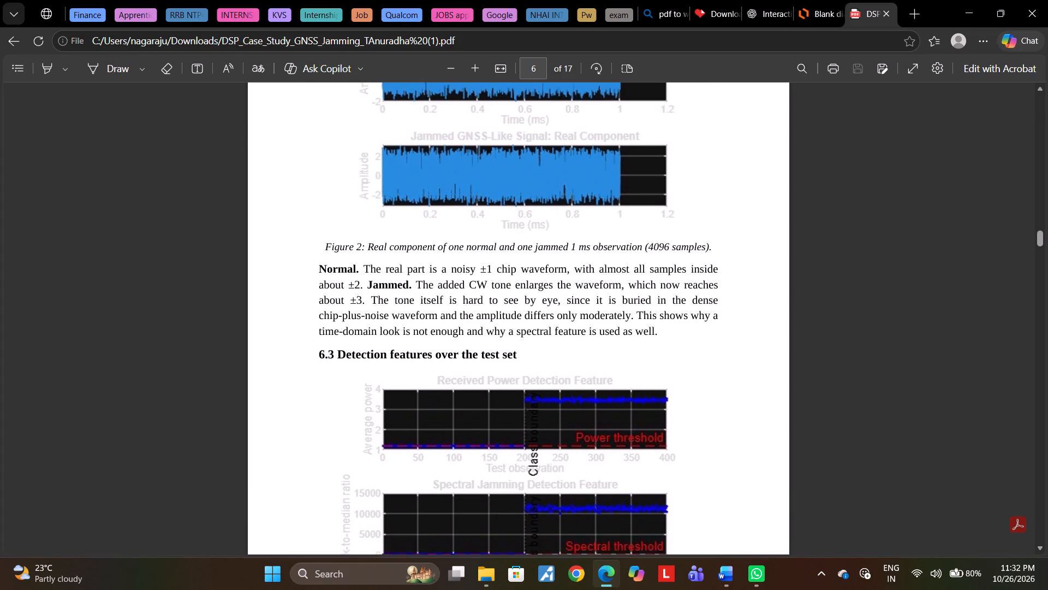
pyautogui.scroll(1, 449, 356)
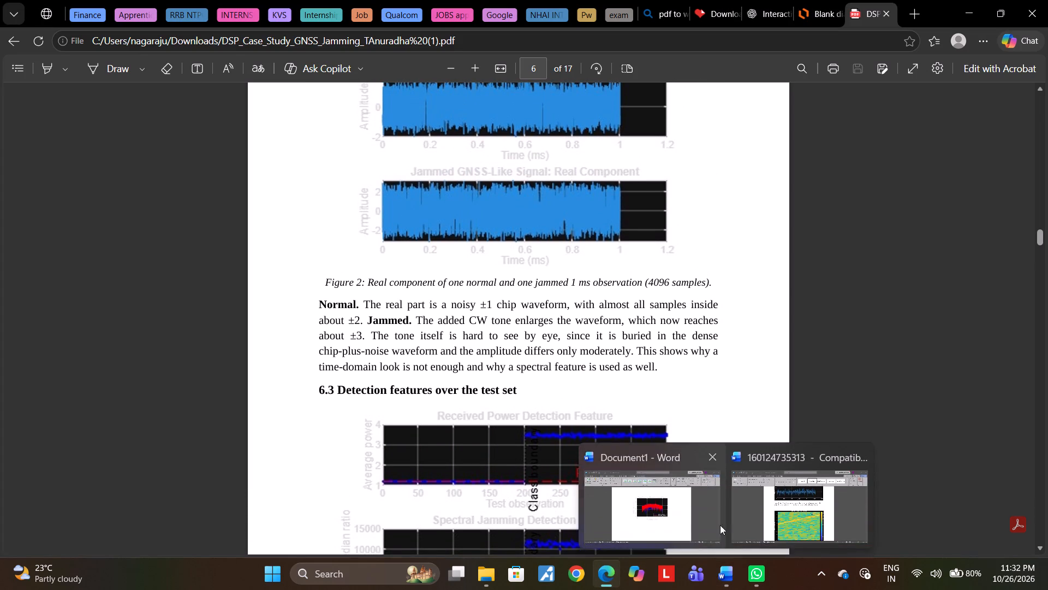
pyautogui.scroll(1, 529, 338)
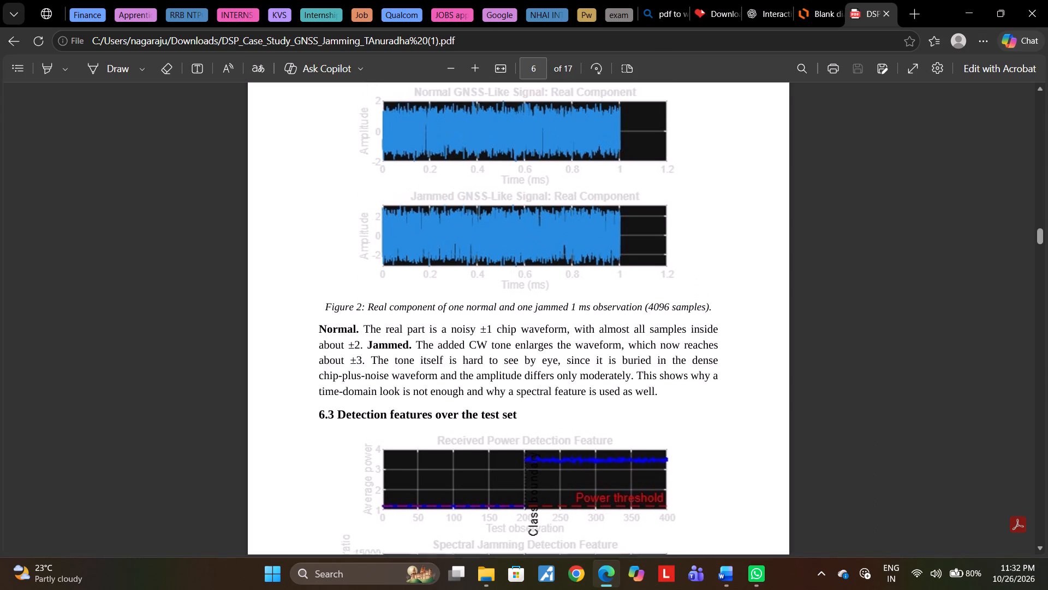
pyautogui.scroll(3, 529, 338)
pyautogui.scroll(-4, 529, 338)
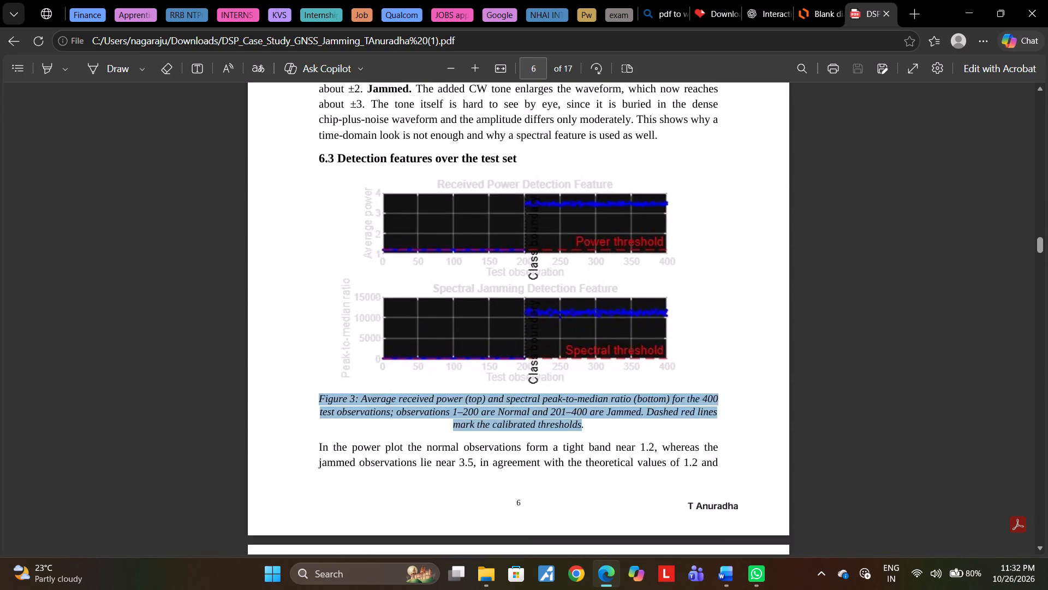
pyautogui.scroll(-10, 529, 338)
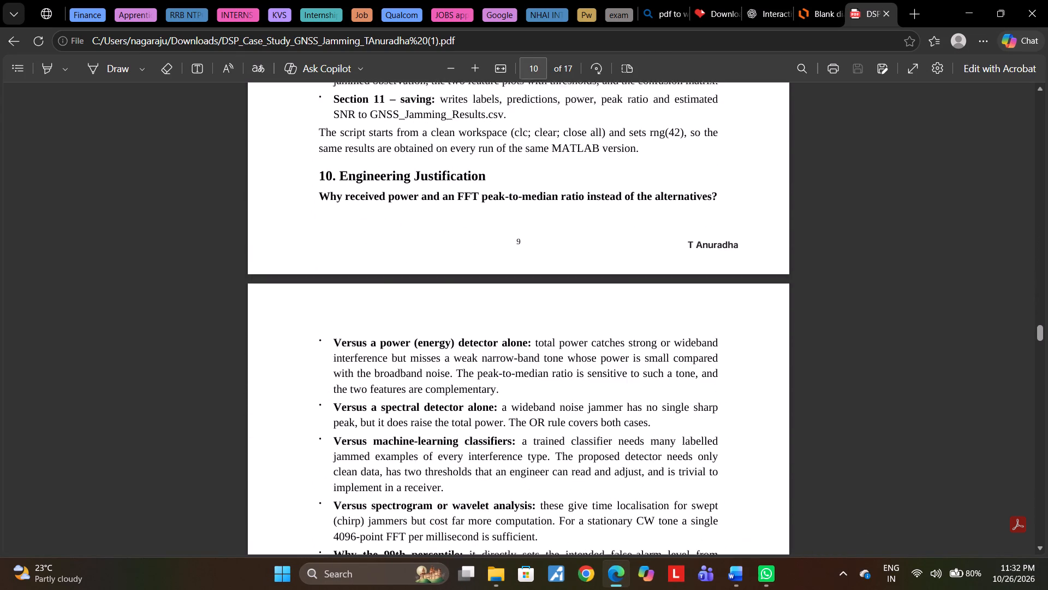
pyautogui.scroll(8, 529, 338)
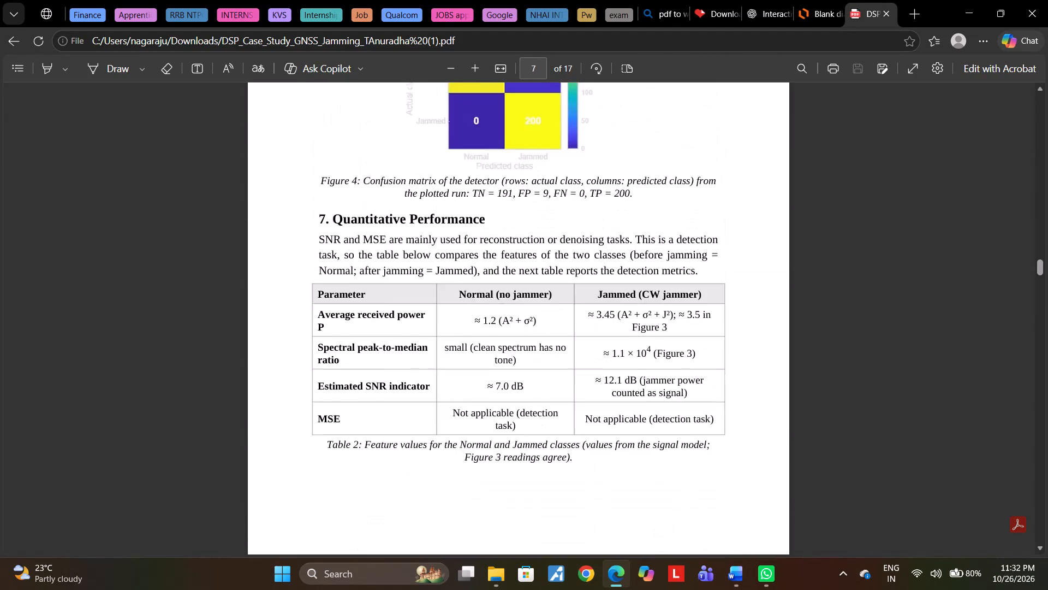
pyautogui.scroll(9, 529, 338)
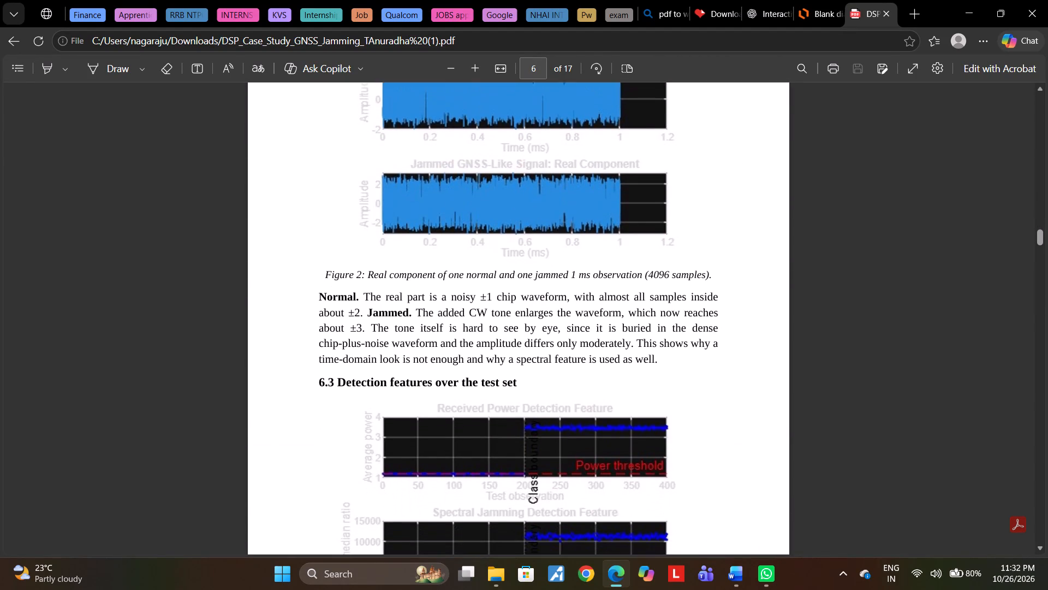
pyautogui.scroll(9, 529, 338)
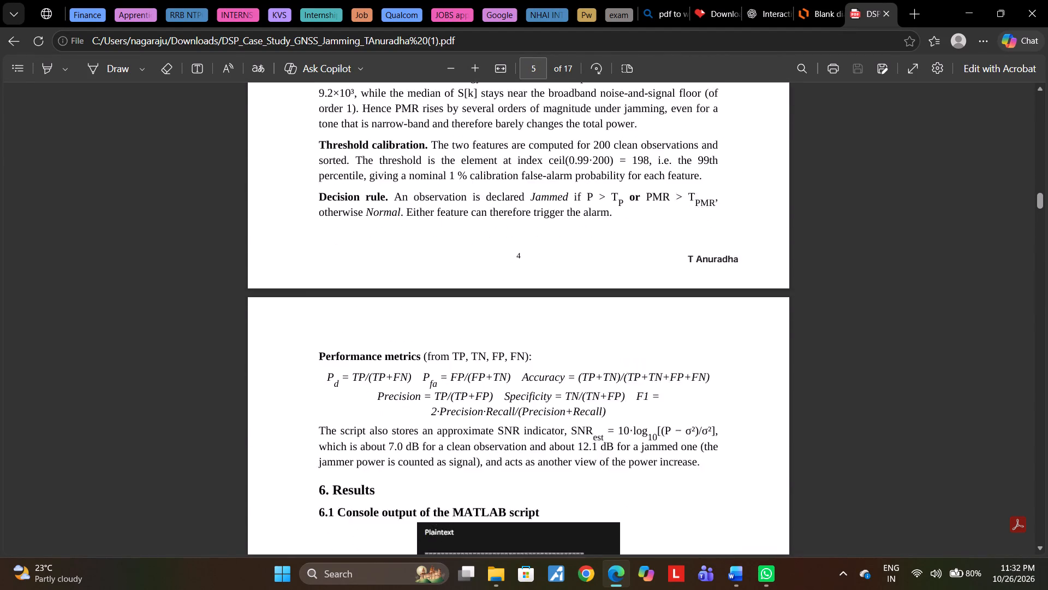
pyautogui.scroll(5, 529, 338)
pyautogui.scroll(-7, 529, 338)
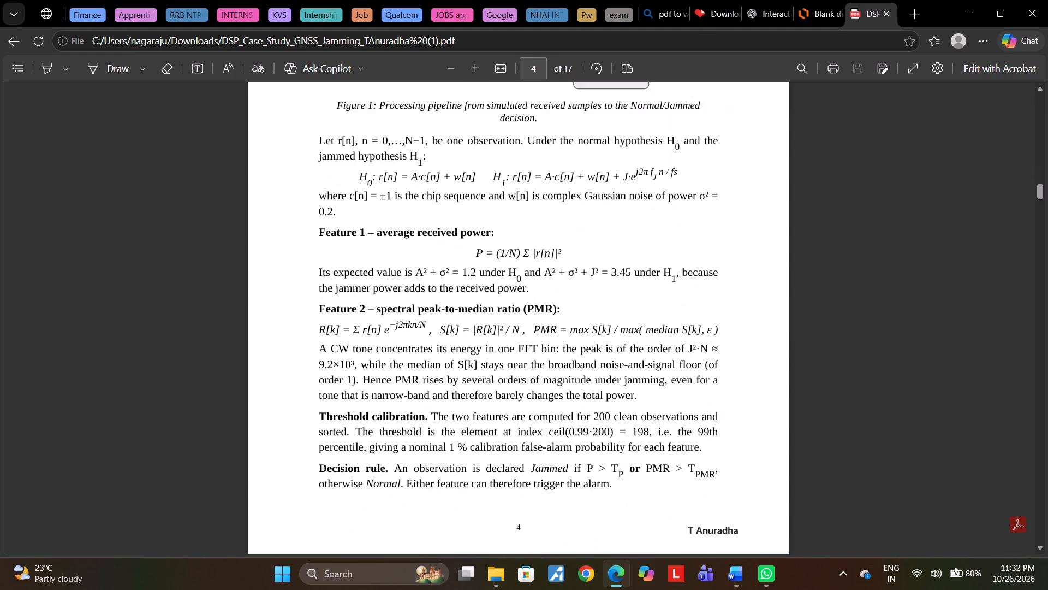
pyautogui.scroll(-15, 529, 338)
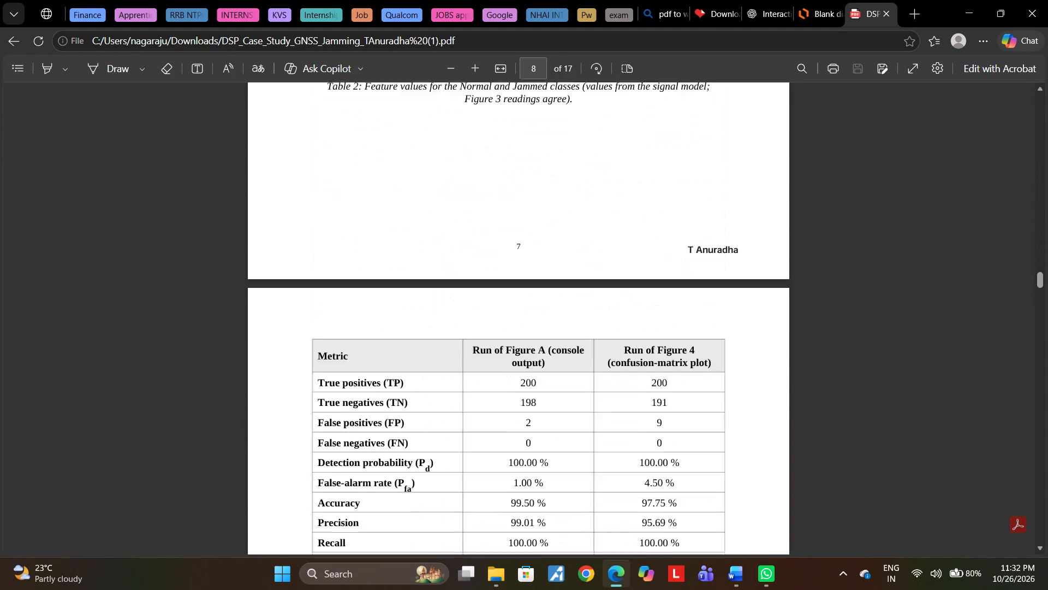
pyautogui.scroll(-5, 529, 338)
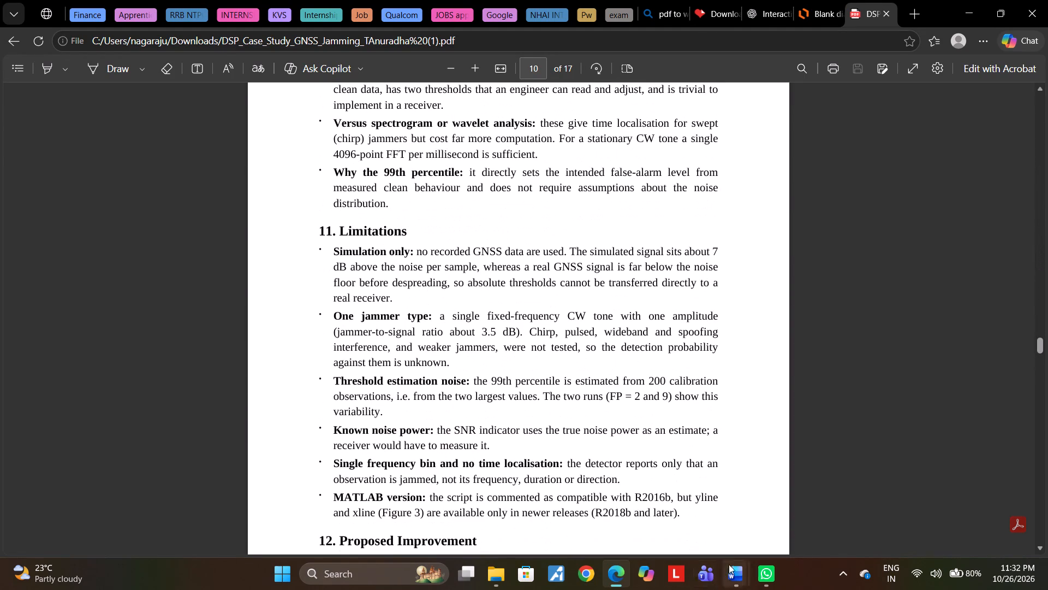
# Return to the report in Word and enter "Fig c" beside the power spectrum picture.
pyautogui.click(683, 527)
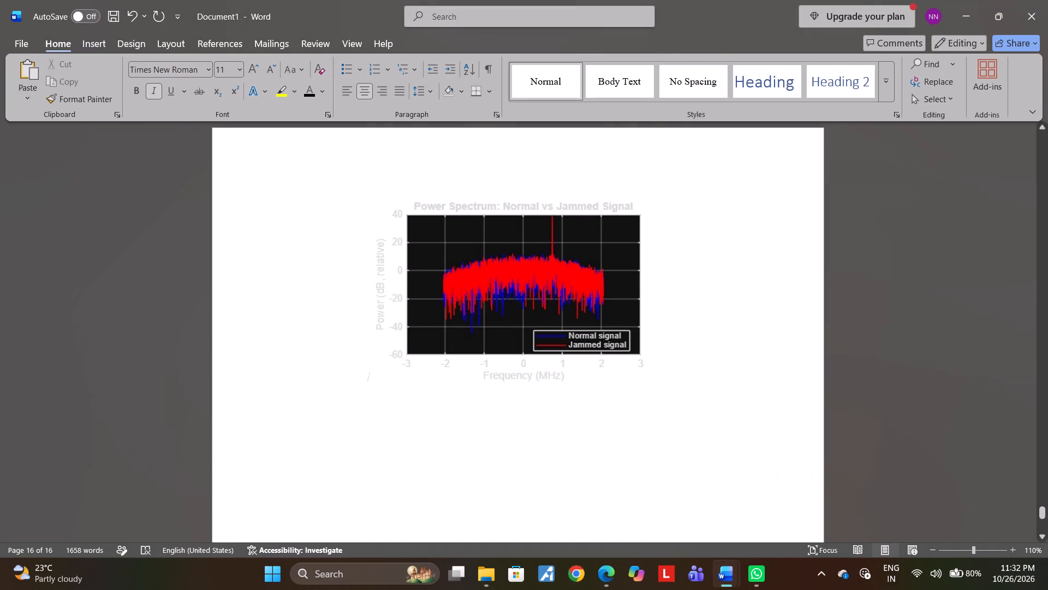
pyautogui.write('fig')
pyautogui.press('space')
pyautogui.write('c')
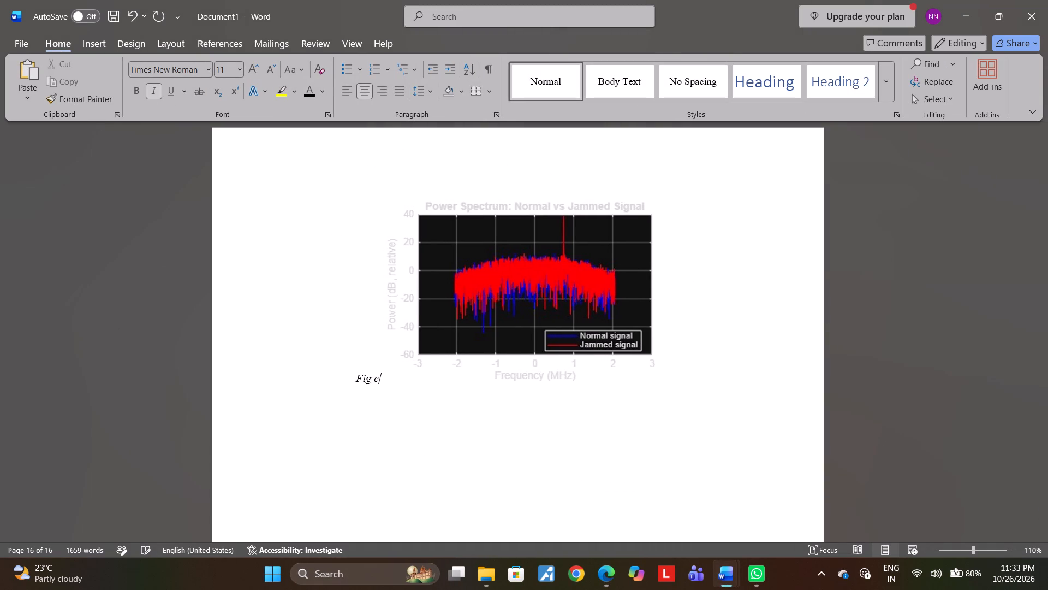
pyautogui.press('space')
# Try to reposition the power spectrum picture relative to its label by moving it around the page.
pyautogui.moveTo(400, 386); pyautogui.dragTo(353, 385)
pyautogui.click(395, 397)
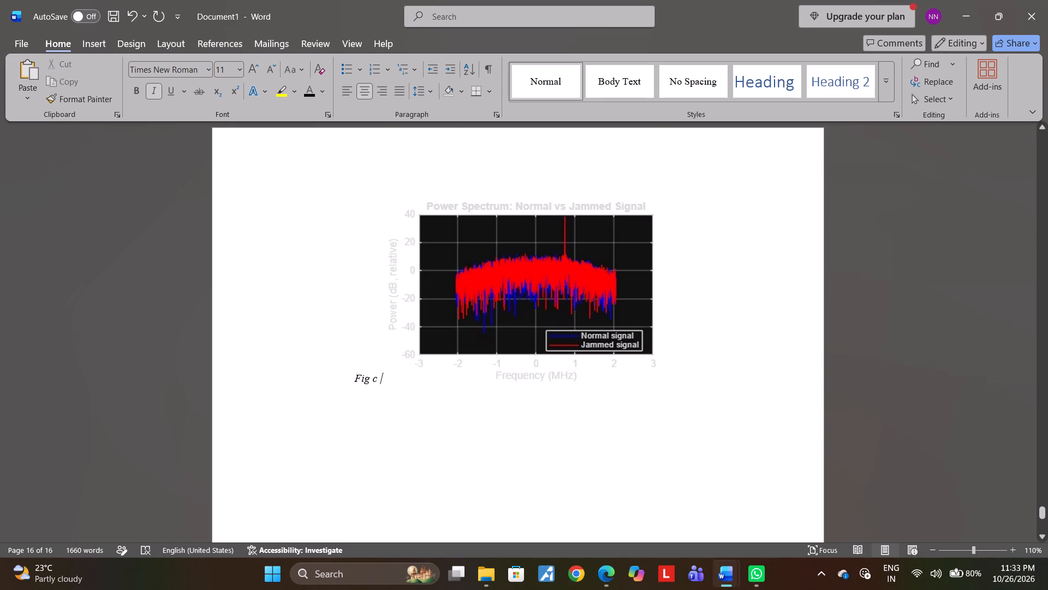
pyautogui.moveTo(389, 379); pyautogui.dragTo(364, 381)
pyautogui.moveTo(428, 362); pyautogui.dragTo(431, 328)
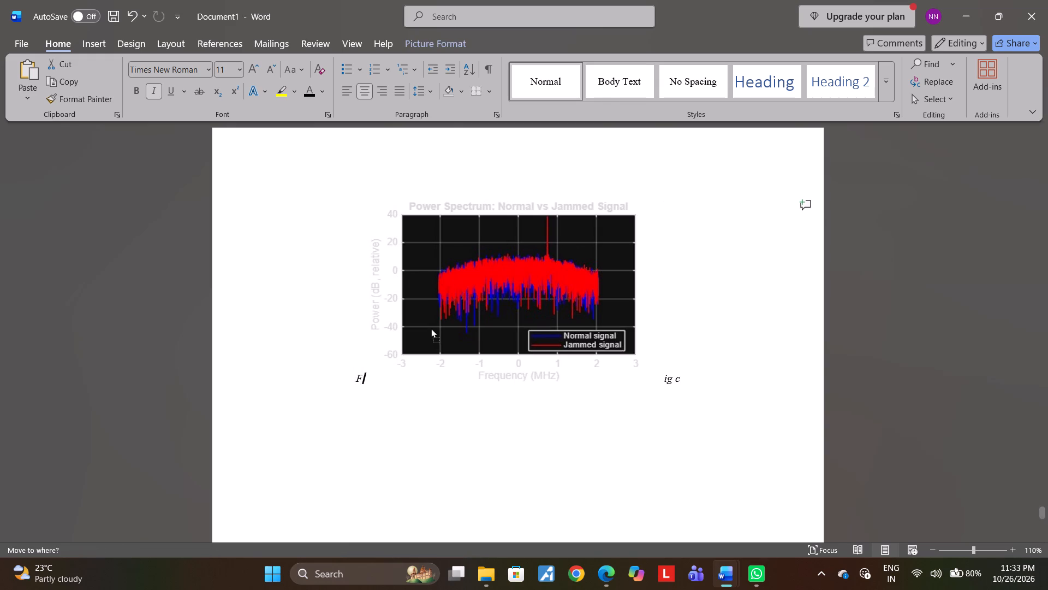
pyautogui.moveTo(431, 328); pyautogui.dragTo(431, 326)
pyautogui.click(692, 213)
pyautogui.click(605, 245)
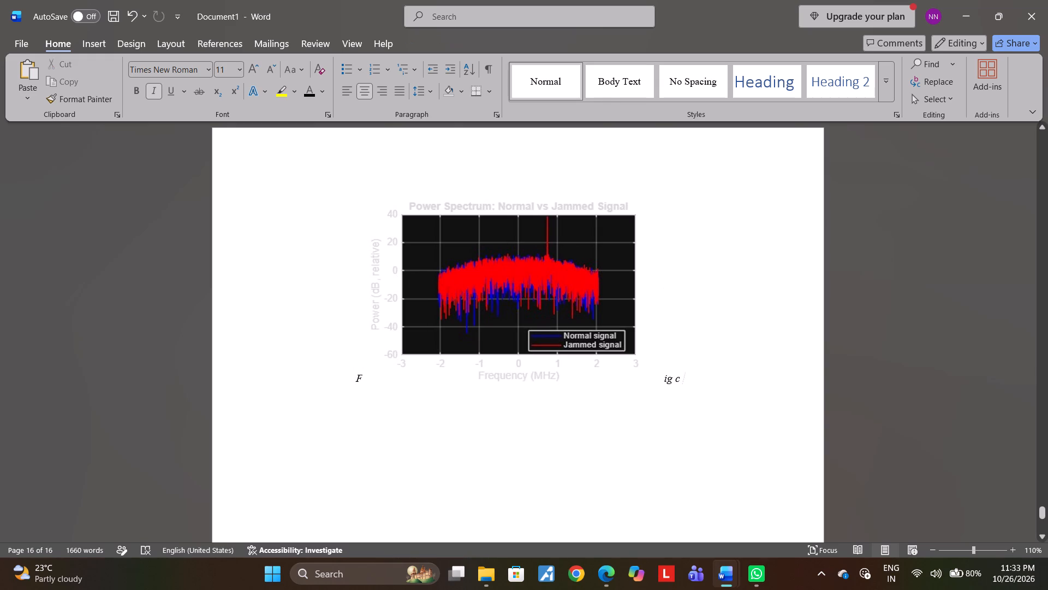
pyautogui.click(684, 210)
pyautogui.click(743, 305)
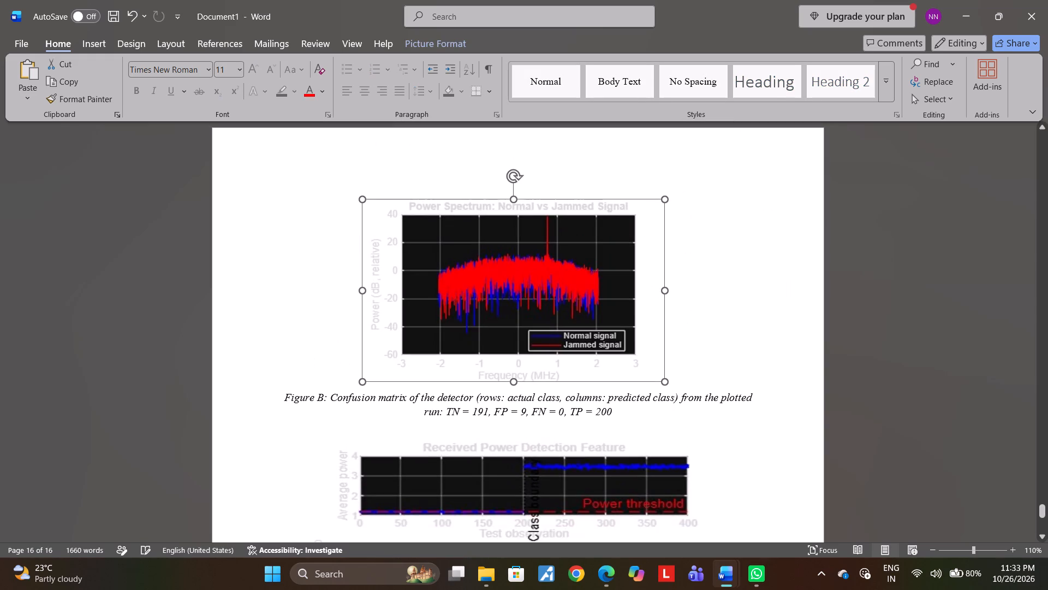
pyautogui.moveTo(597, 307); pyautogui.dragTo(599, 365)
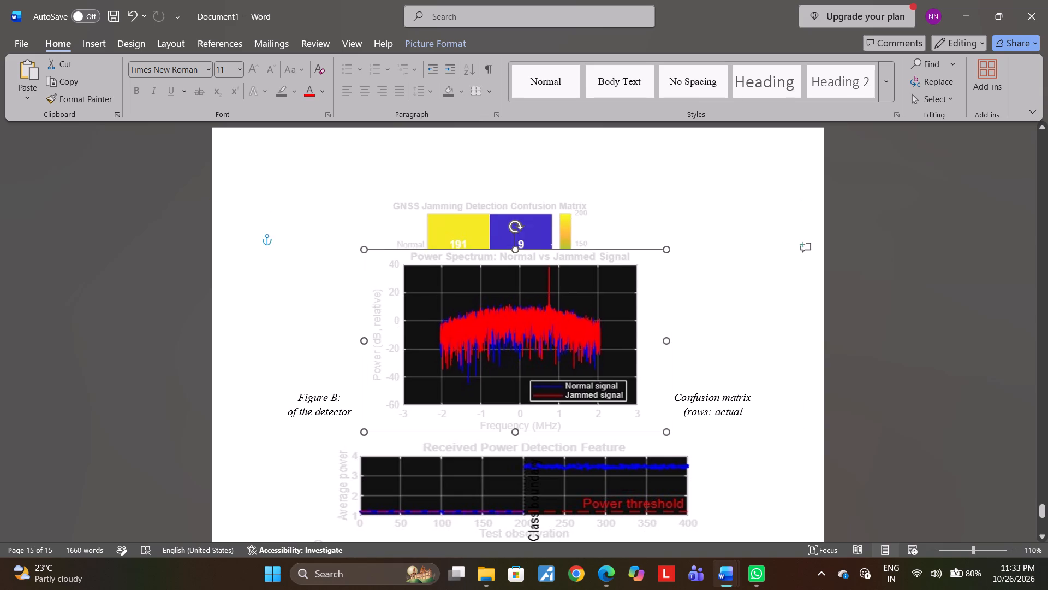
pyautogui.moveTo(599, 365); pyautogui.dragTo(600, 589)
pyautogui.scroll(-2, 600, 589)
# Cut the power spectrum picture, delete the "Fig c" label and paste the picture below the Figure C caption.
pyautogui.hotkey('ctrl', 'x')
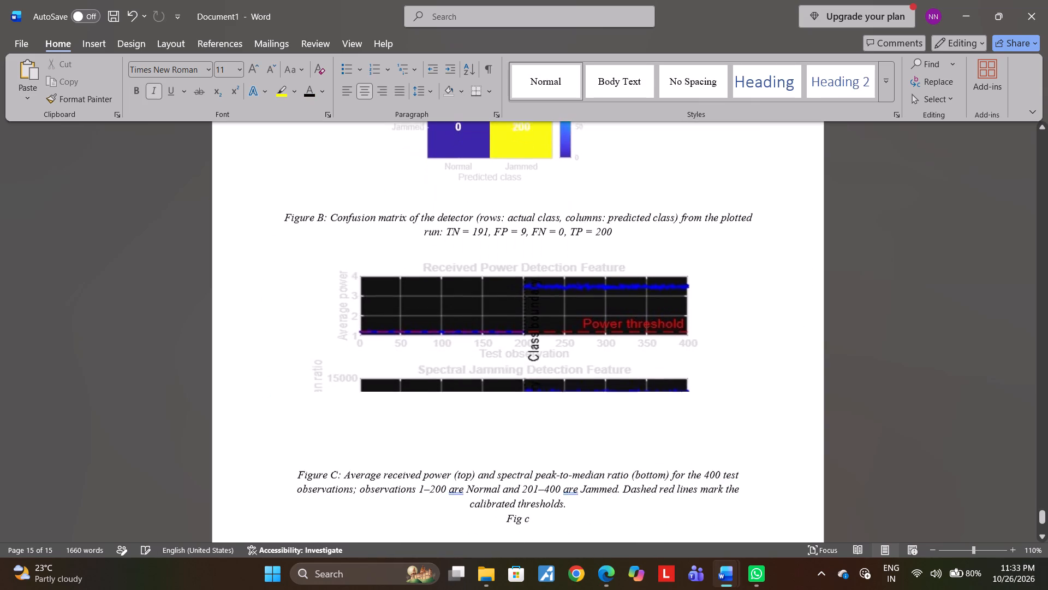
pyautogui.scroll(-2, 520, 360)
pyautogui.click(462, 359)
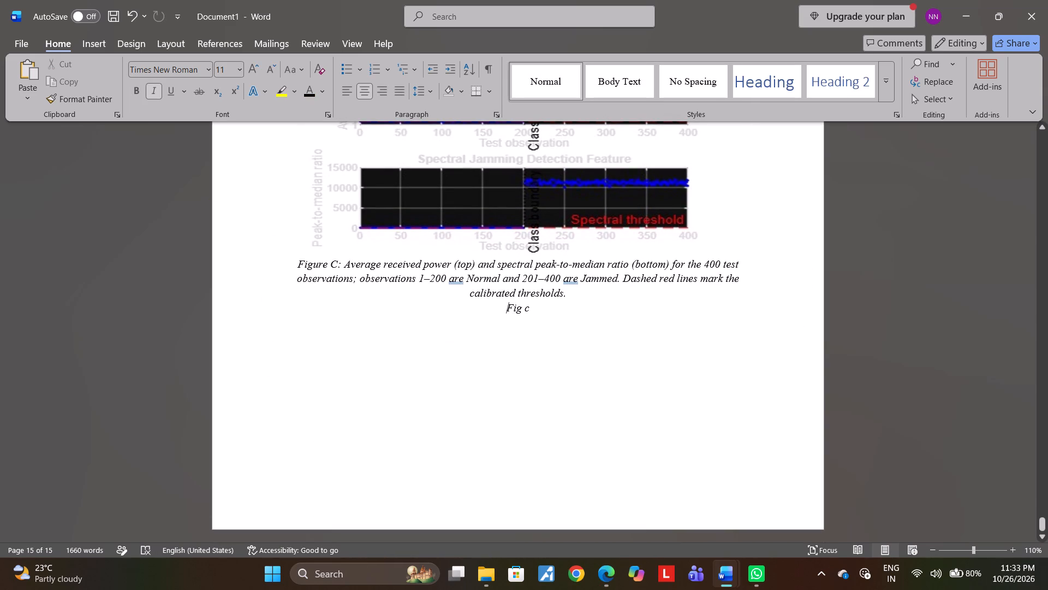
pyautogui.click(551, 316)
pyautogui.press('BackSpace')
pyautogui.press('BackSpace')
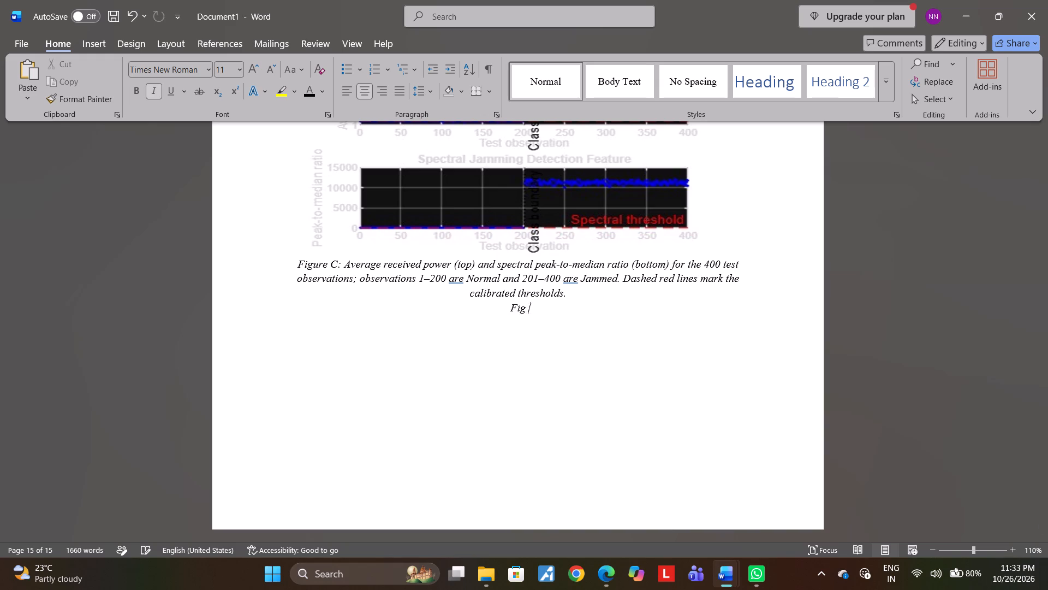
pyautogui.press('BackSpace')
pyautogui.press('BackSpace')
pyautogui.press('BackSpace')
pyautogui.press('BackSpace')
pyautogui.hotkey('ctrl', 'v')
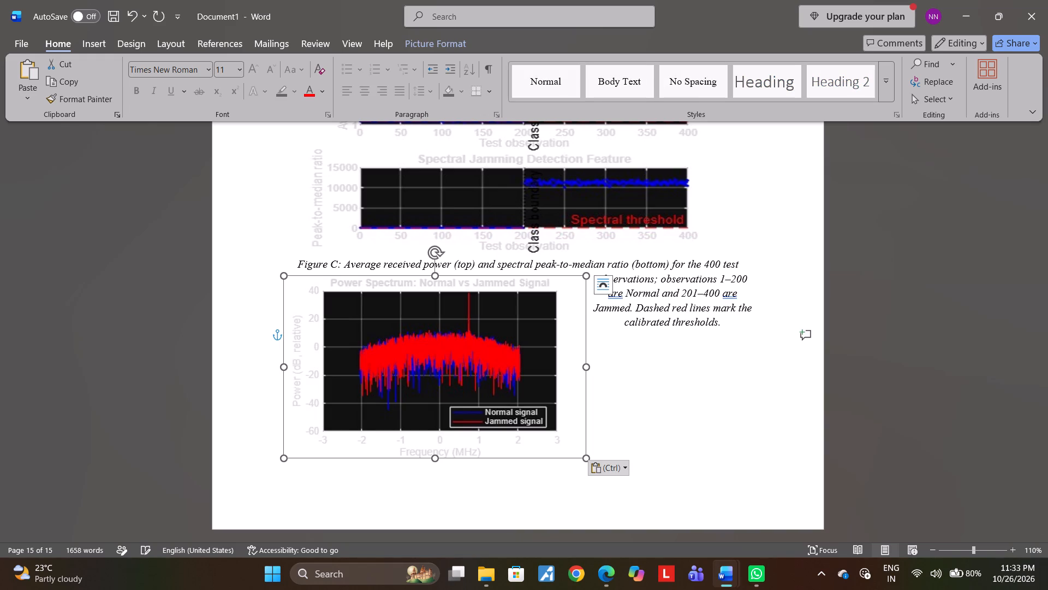
# Move the power spectrum picture to the page after the Figure C caption, adding blank lines, and centre it horizontally.
pyautogui.moveTo(529, 390); pyautogui.dragTo(537, 451)
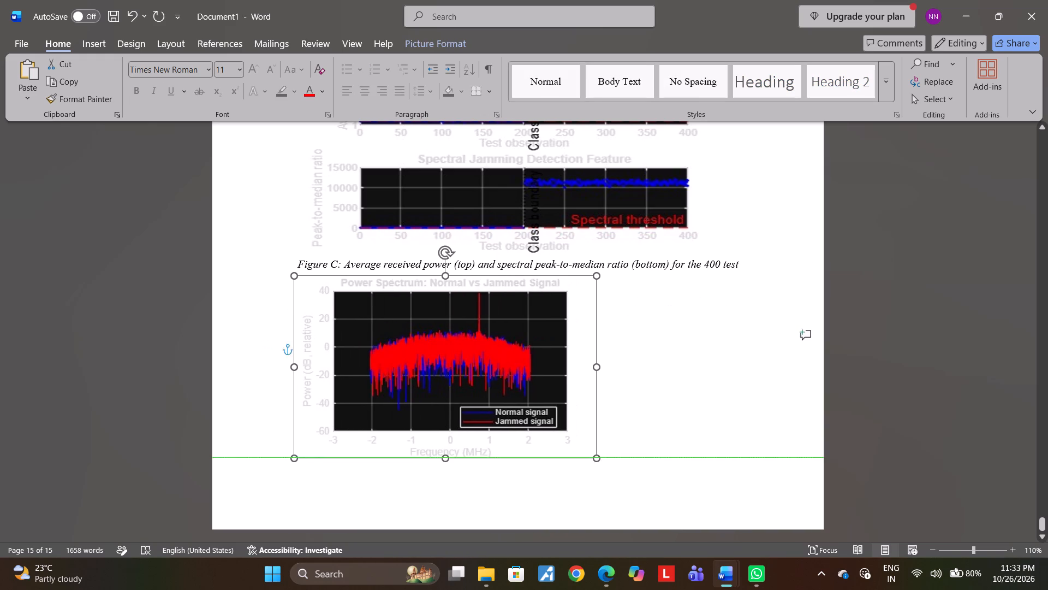
pyautogui.moveTo(537, 451); pyautogui.dragTo(535, 451)
pyautogui.hotkey('ctrl', 'x')
pyautogui.press('Return')
pyautogui.press('Return')
pyautogui.press('Return')
pyautogui.press('Return')
pyautogui.press('Return')
pyautogui.press('Return')
pyautogui.press('Return')
pyautogui.press('Return')
pyautogui.press('Return')
pyautogui.press('Return')
pyautogui.press('Return')
pyautogui.press('Return')
pyautogui.press('Return')
pyautogui.press('Return')
pyautogui.press('Return')
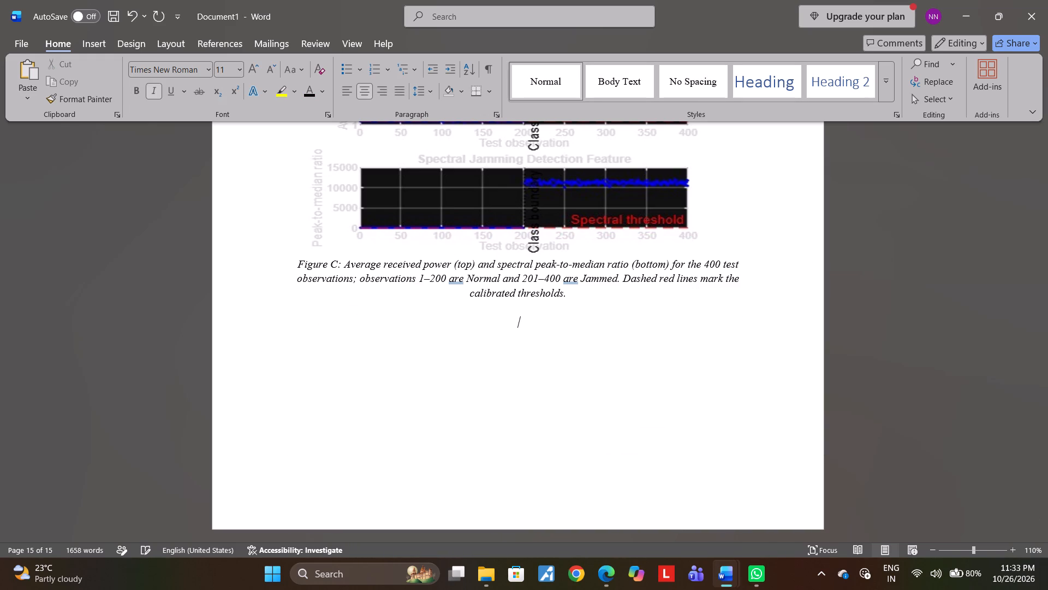
pyautogui.press('BackSpace')
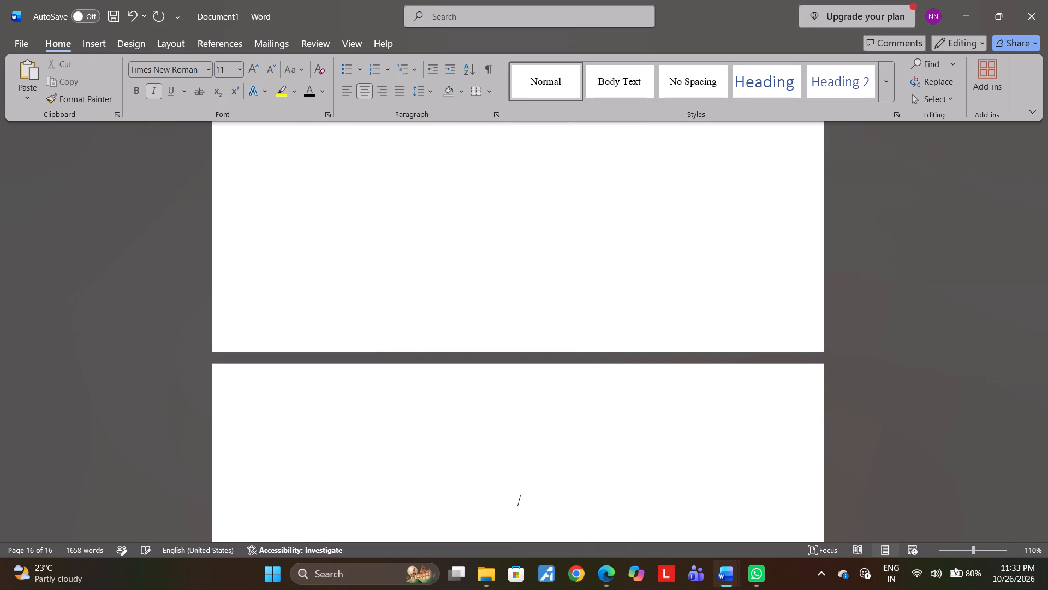
pyautogui.hotkey('ctrl', 'v')
pyautogui.moveTo(471, 322); pyautogui.dragTo(546, 255)
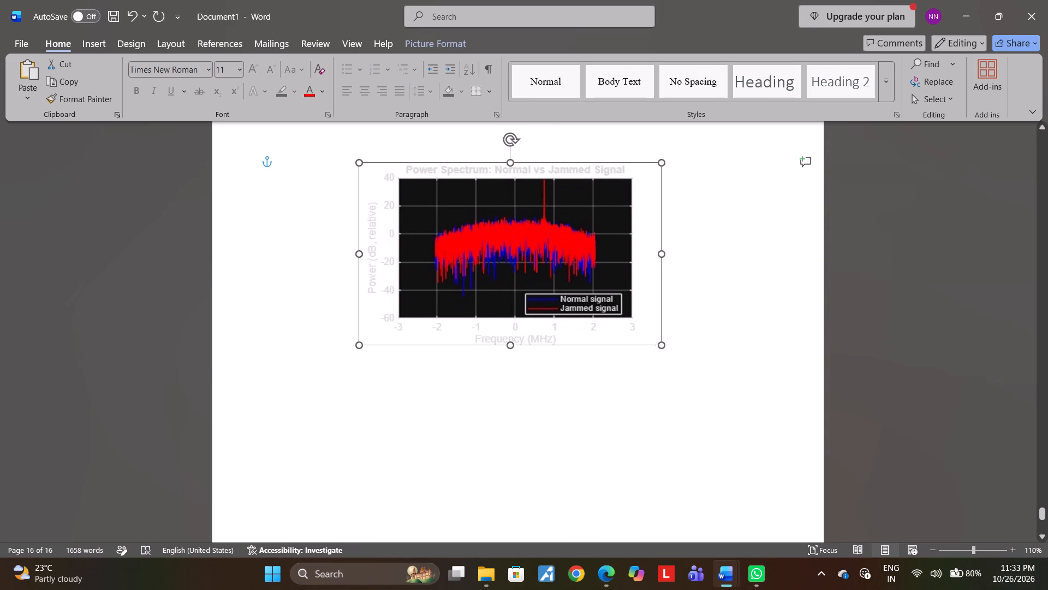
pyautogui.moveTo(546, 255); pyautogui.dragTo(550, 238)
# Add the label "Fig D" on its own line directly beneath the power spectrum picture.
pyautogui.click(438, 387)
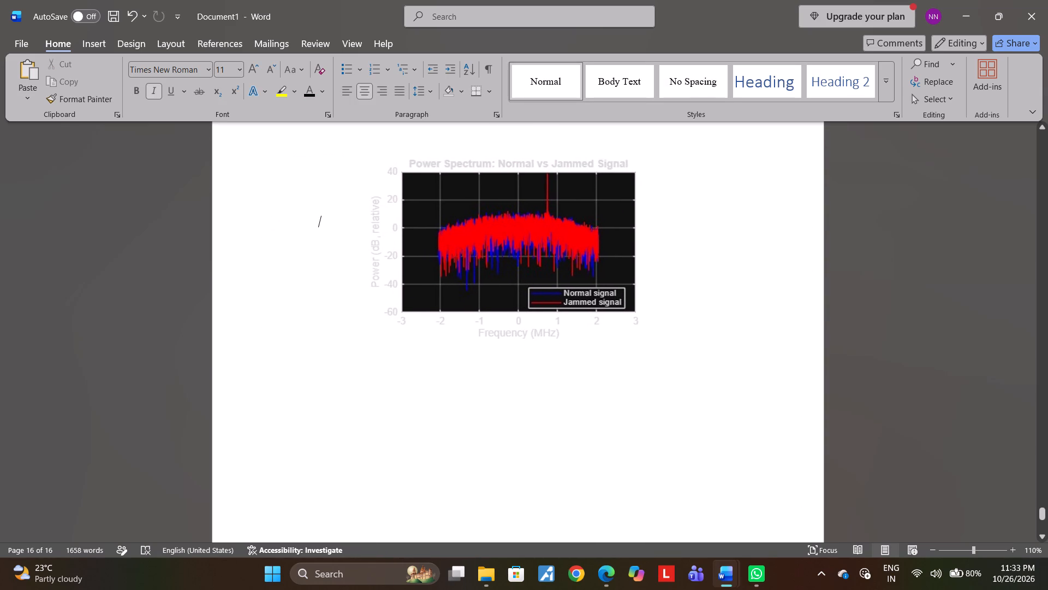
pyautogui.click(475, 369)
pyautogui.press('Return')
pyautogui.press('Return')
pyautogui.press('Return')
pyautogui.press('Return')
pyautogui.press('Return')
pyautogui.press('Return')
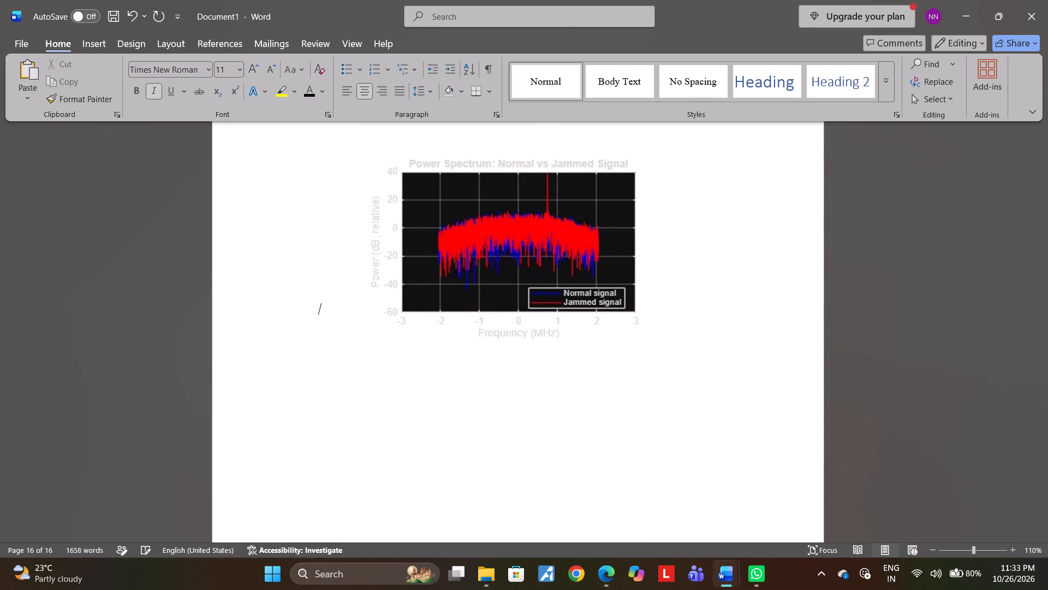
pyautogui.press('Return')
pyautogui.press('Return')
pyautogui.press('Return')
pyautogui.press('i')
pyautogui.write('g')
pyautogui.press('space')
pyautogui.press('d')
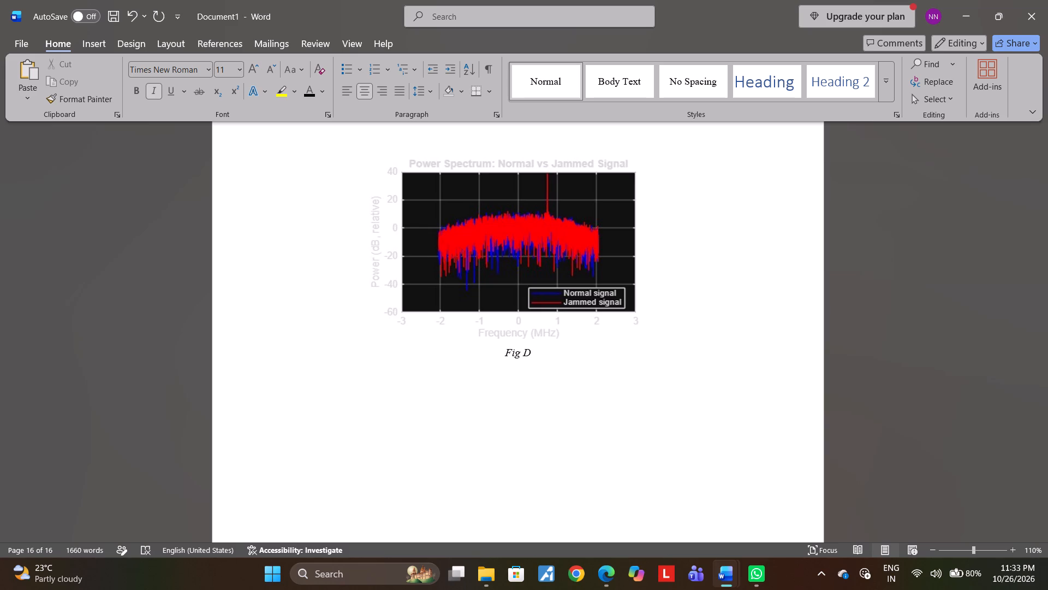
# Insert picture 4 from Downloads, the normal and jammed GNSS-like signal plots, on a new line below the "Fig D" label.
pyautogui.scroll(1, 358, 317)
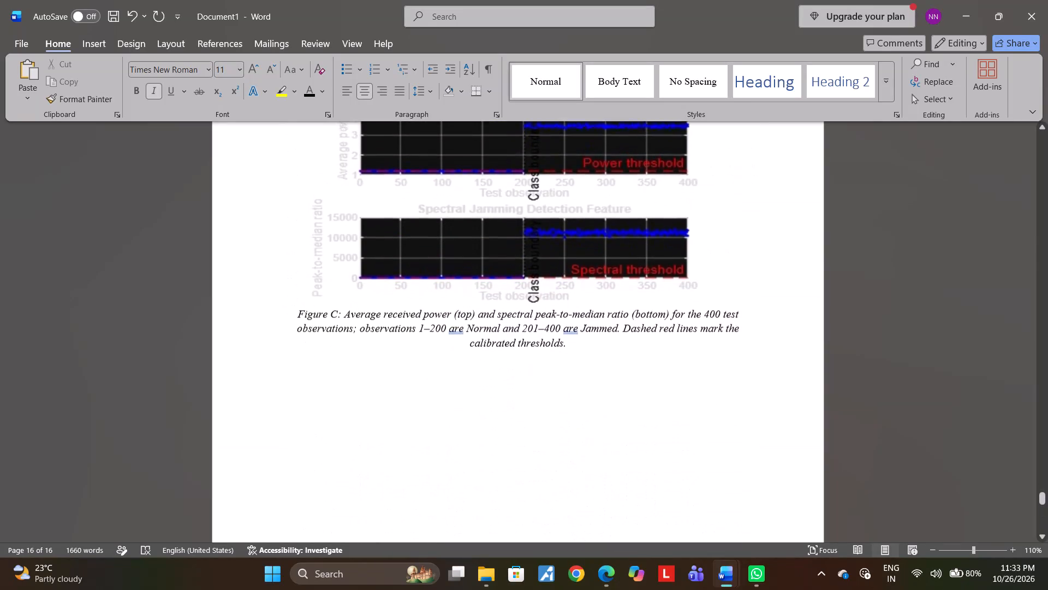
pyautogui.press('Return')
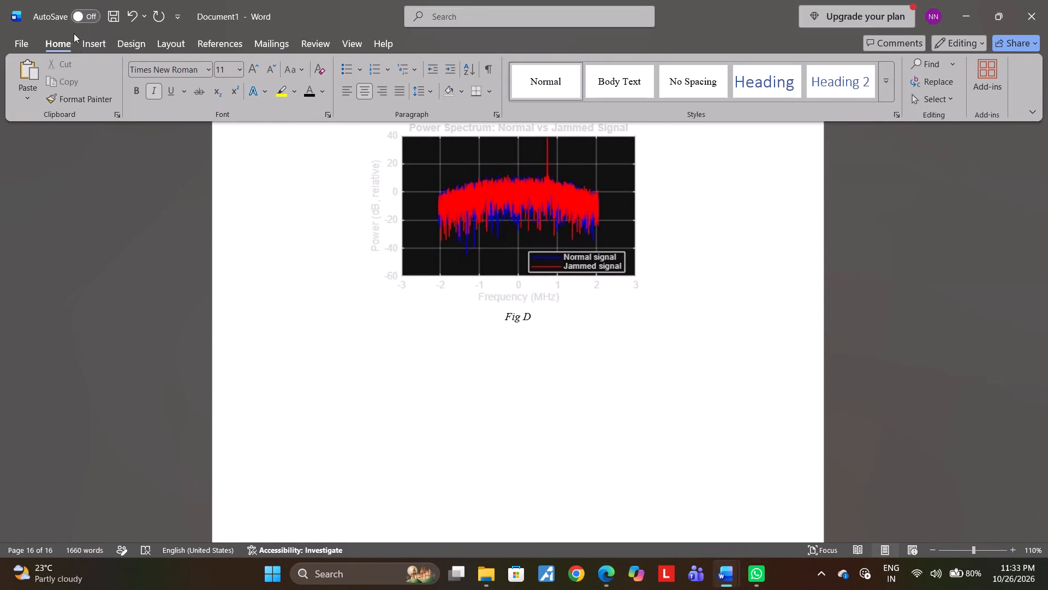
pyautogui.click(90, 39)
pyautogui.click(137, 77)
pyautogui.click(179, 137)
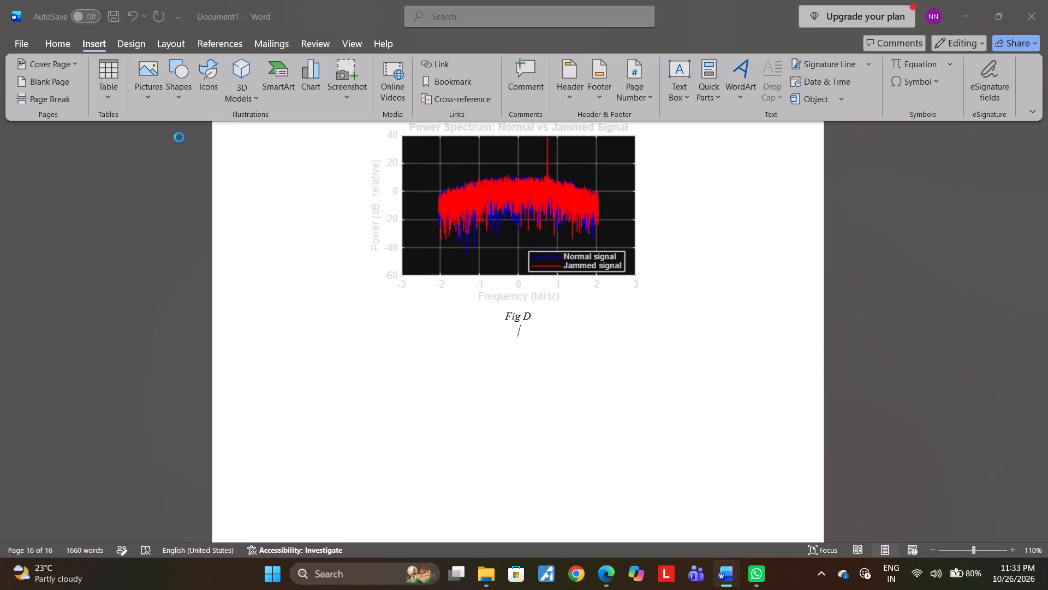
pyautogui.click(164, 164)
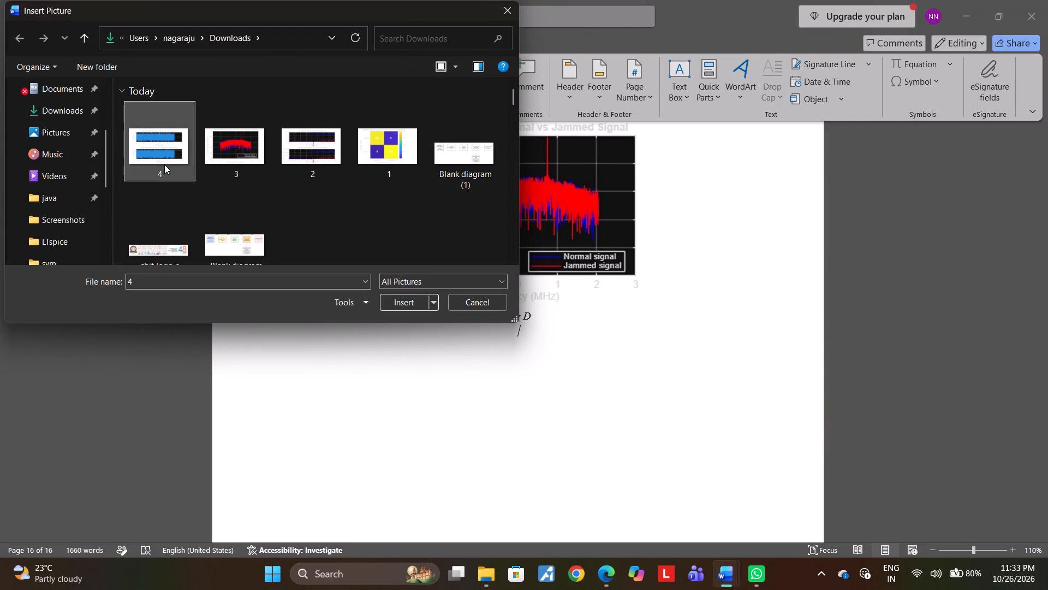
pyautogui.click(401, 303)
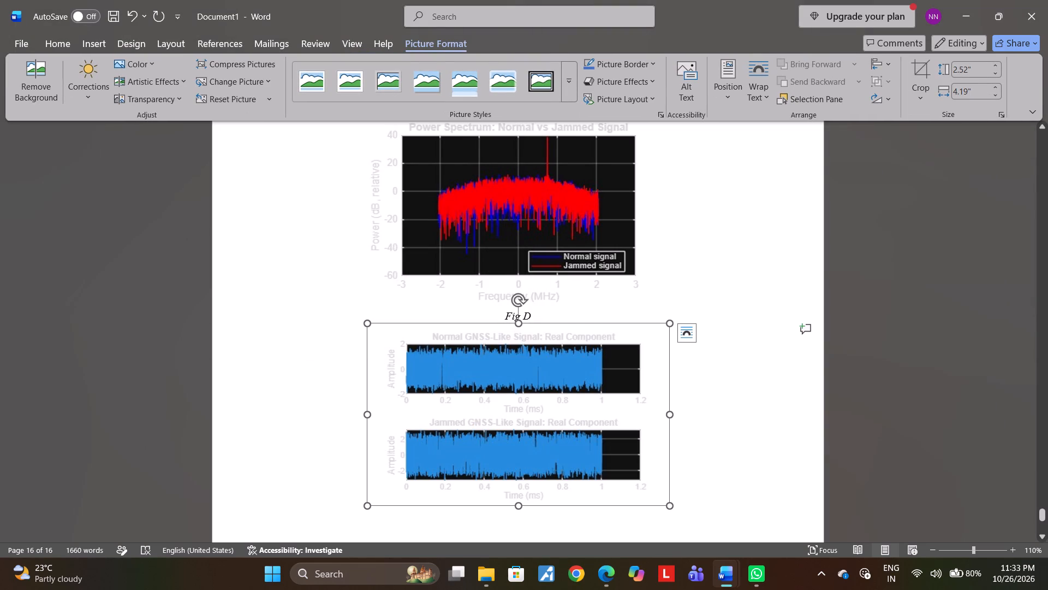
# Enlarge the inserted signal picture to 3.14" high and 6.32" wide.
pyautogui.moveTo(672, 507); pyautogui.dragTo(744, 520)
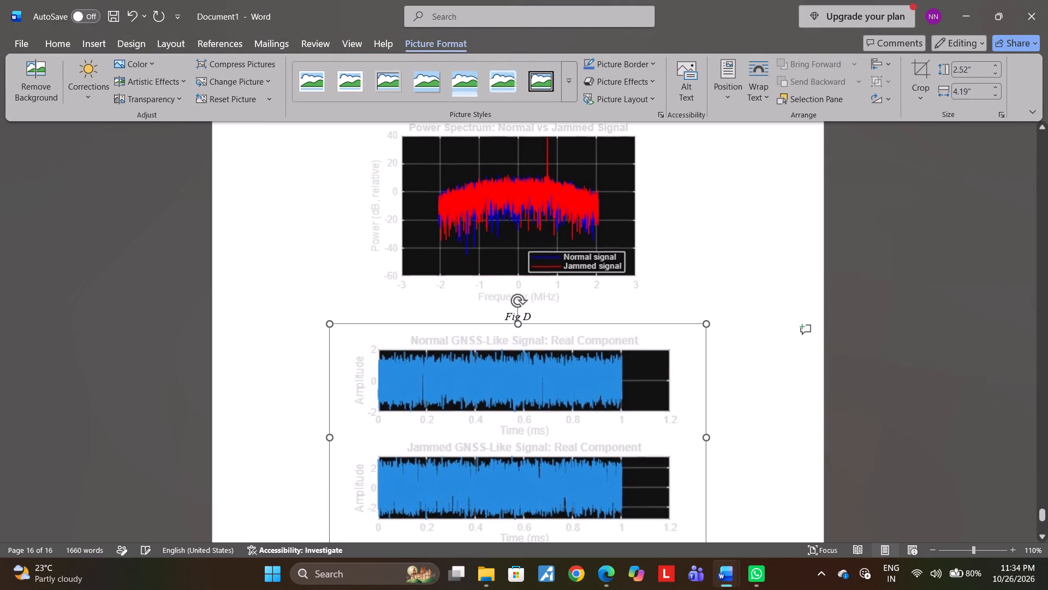
pyautogui.moveTo(708, 438); pyautogui.dragTo(785, 438)
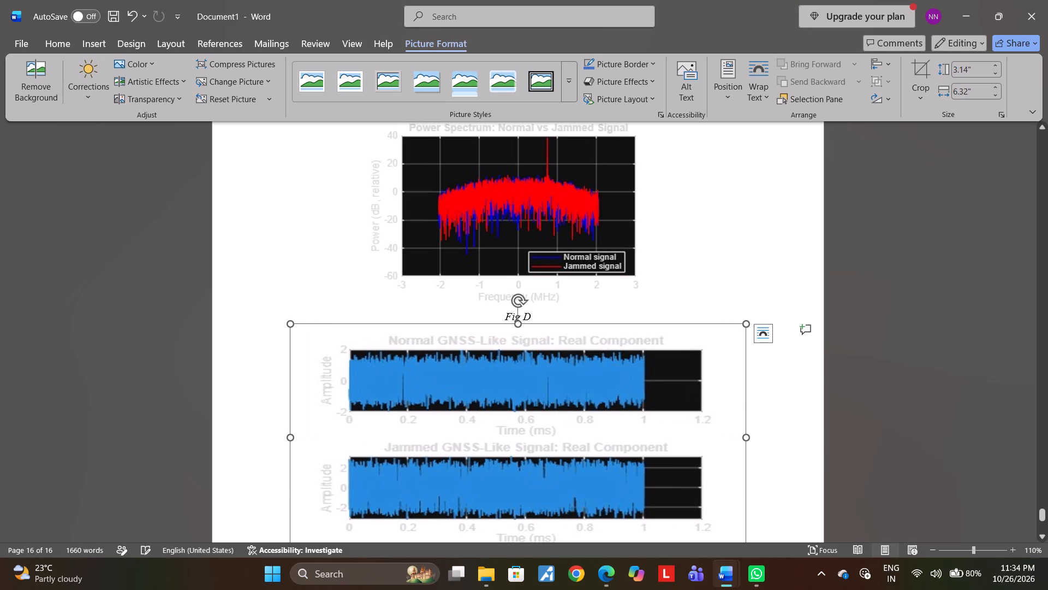
# Copy the Figure 2 caption about the real component of one normal and one jammed observation from the PDF into the report at the signal picture.
pyautogui.scroll(-1, 612, 407)
pyautogui.click(447, 343)
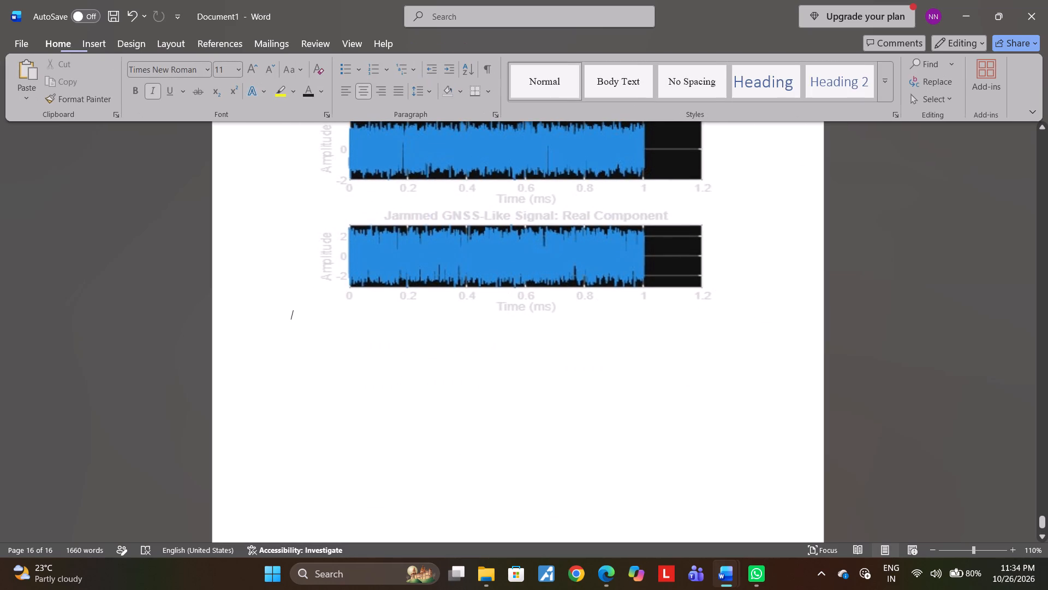
pyautogui.click(611, 579)
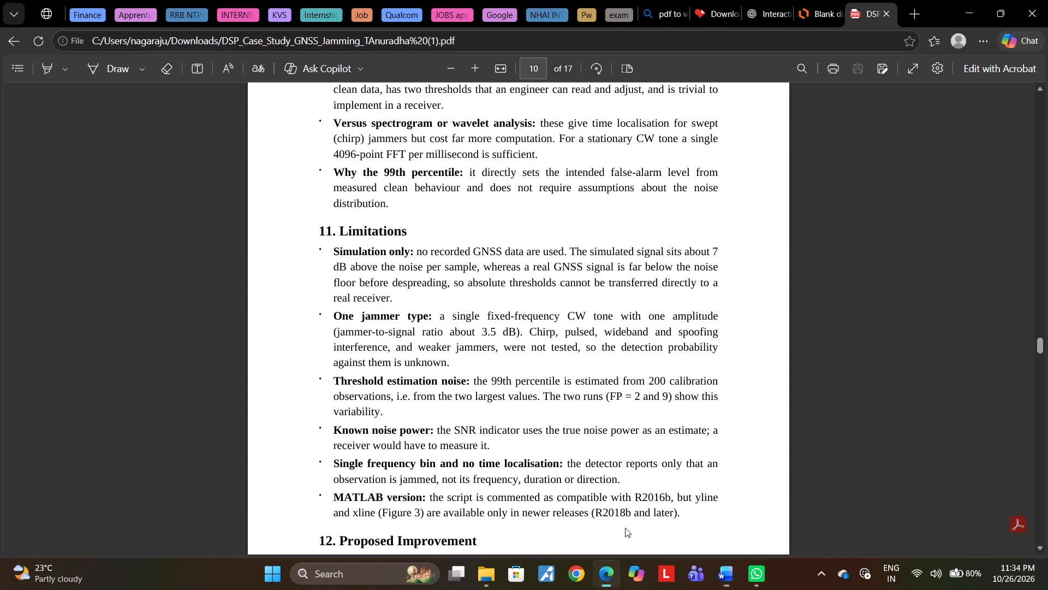
pyautogui.scroll(8, 489, 210)
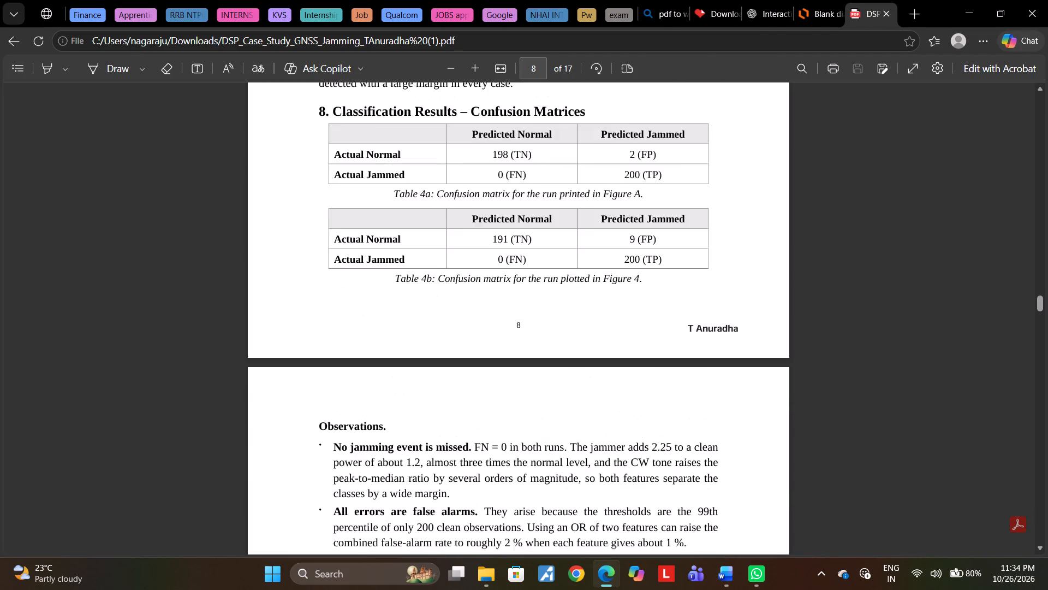
pyautogui.scroll(7, 491, 210)
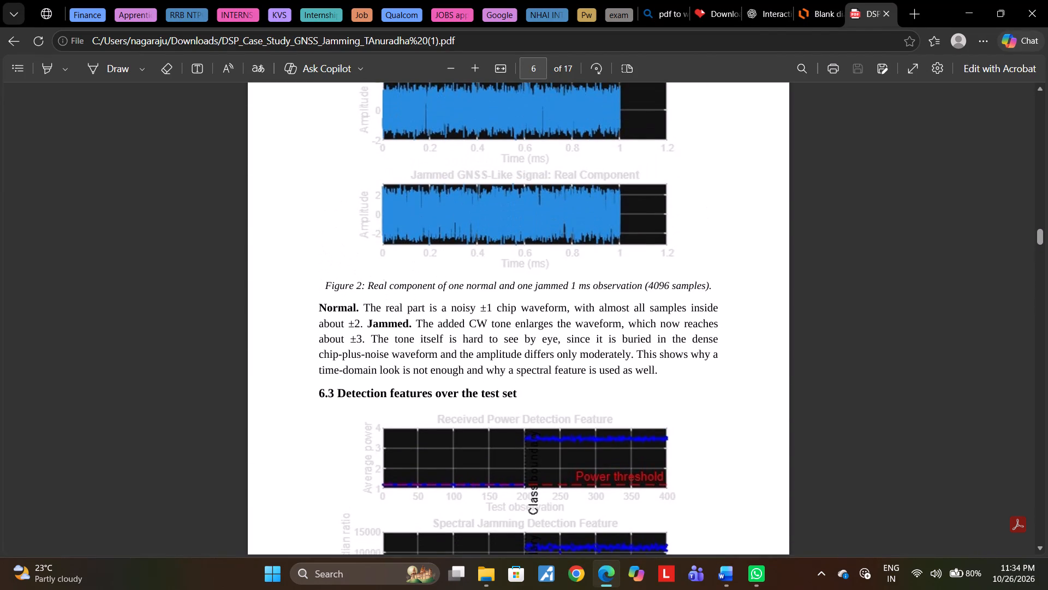
pyautogui.moveTo(322, 286); pyautogui.dragTo(735, 282)
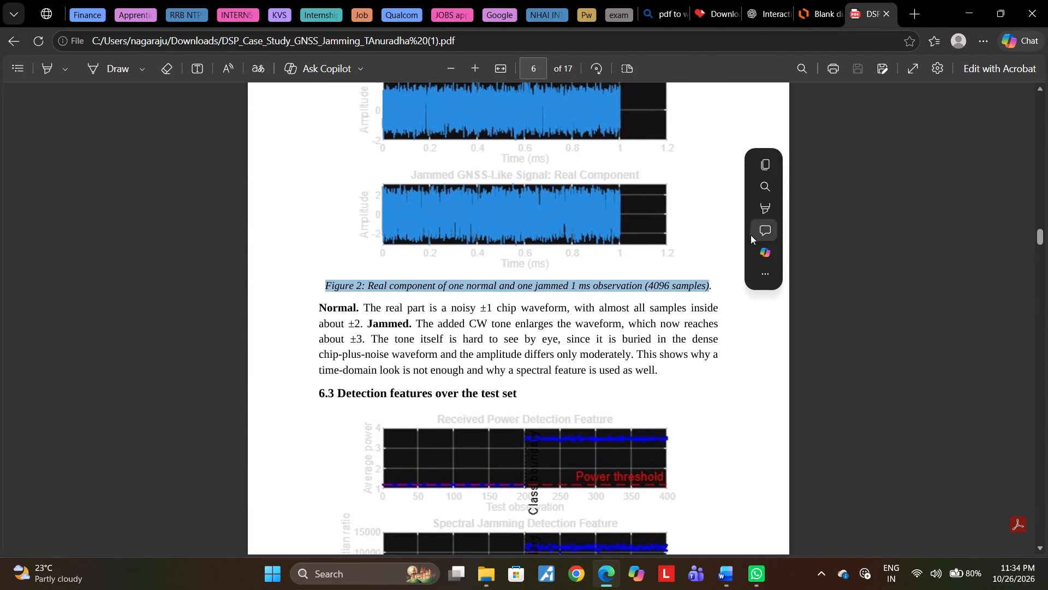
pyautogui.click(785, 168)
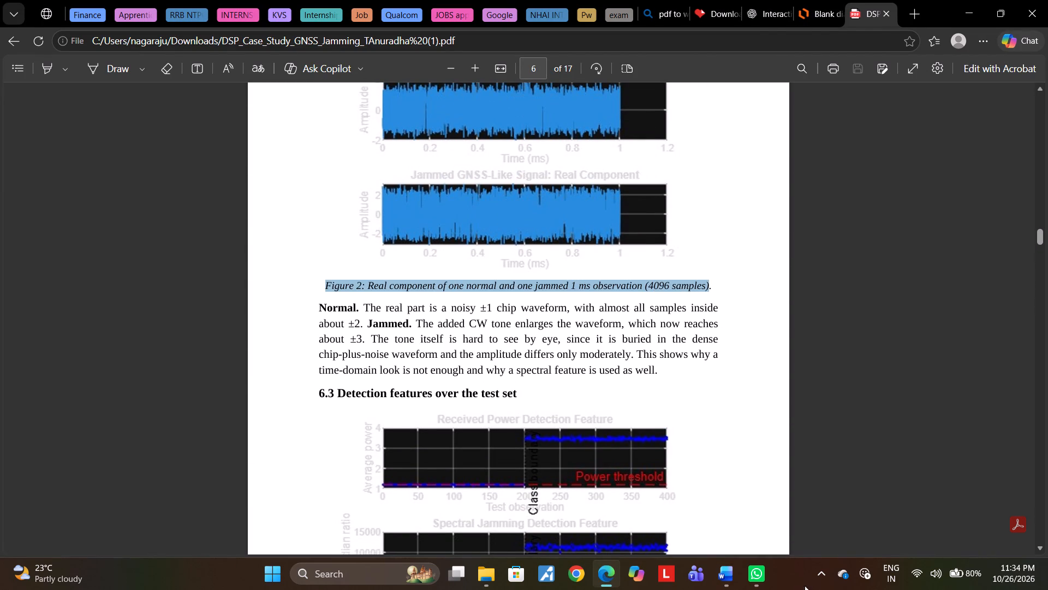
pyautogui.click(659, 509)
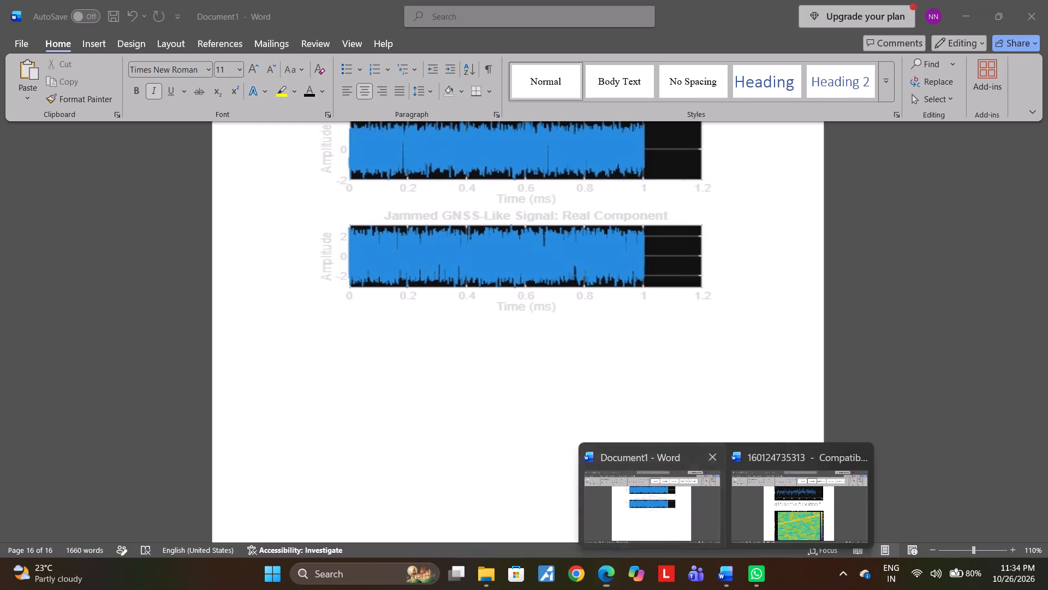
pyautogui.hotkey('ctrl', 'v')
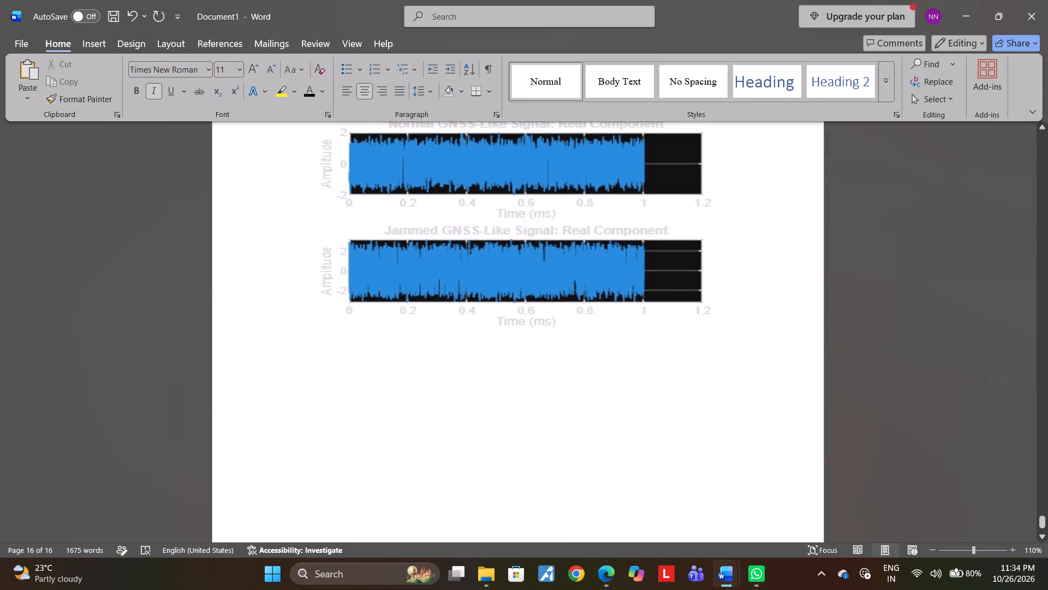
# Give the signal picture tight text wrapping and position it, horizontally centred, between the "Fig D" label and the Figure 2 caption.
pyautogui.scroll(1, 494, 372)
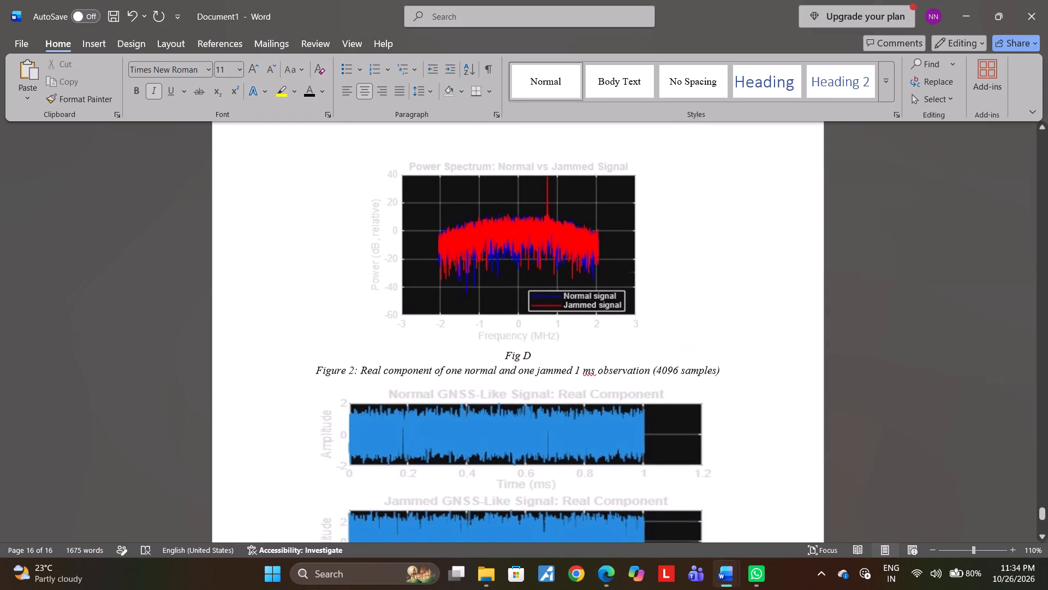
pyautogui.scroll(1, 494, 372)
pyautogui.moveTo(726, 364); pyautogui.dragTo(492, 379)
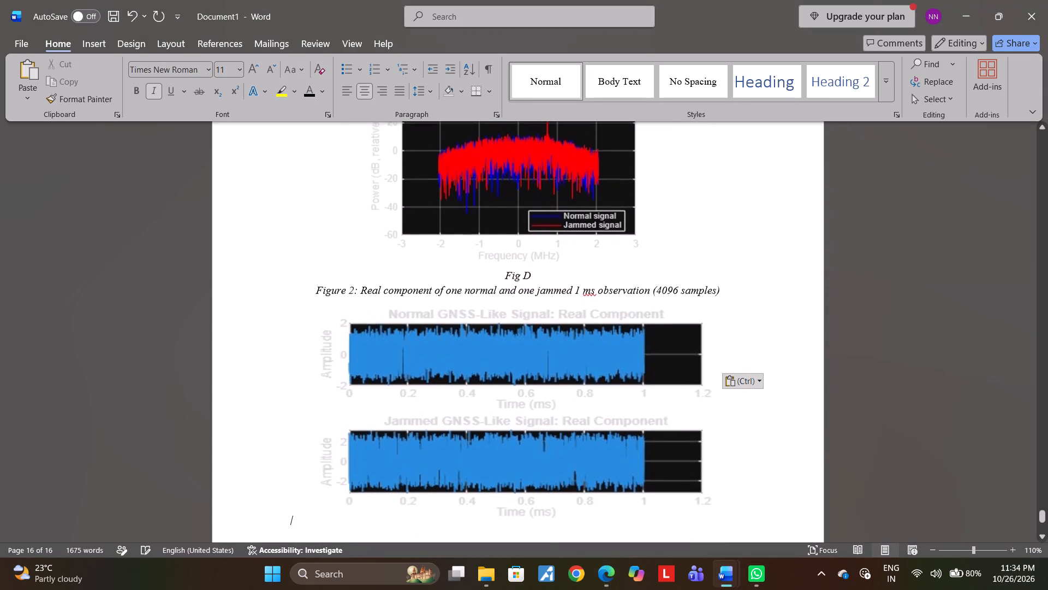
pyautogui.moveTo(534, 403); pyautogui.dragTo(531, 358)
pyautogui.click(765, 310)
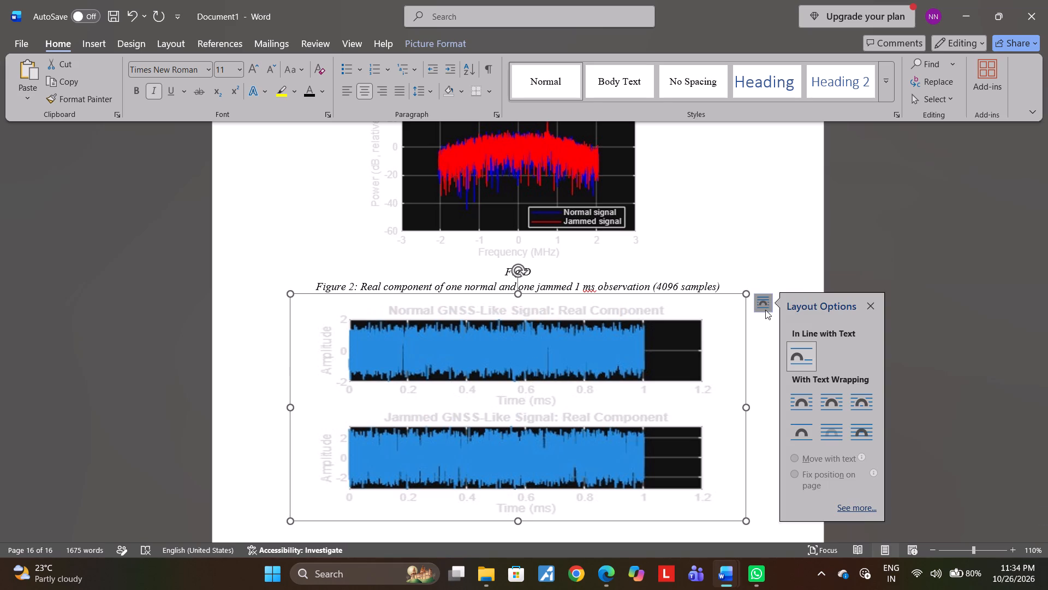
pyautogui.click(835, 411)
pyautogui.moveTo(596, 422); pyautogui.dragTo(592, 402)
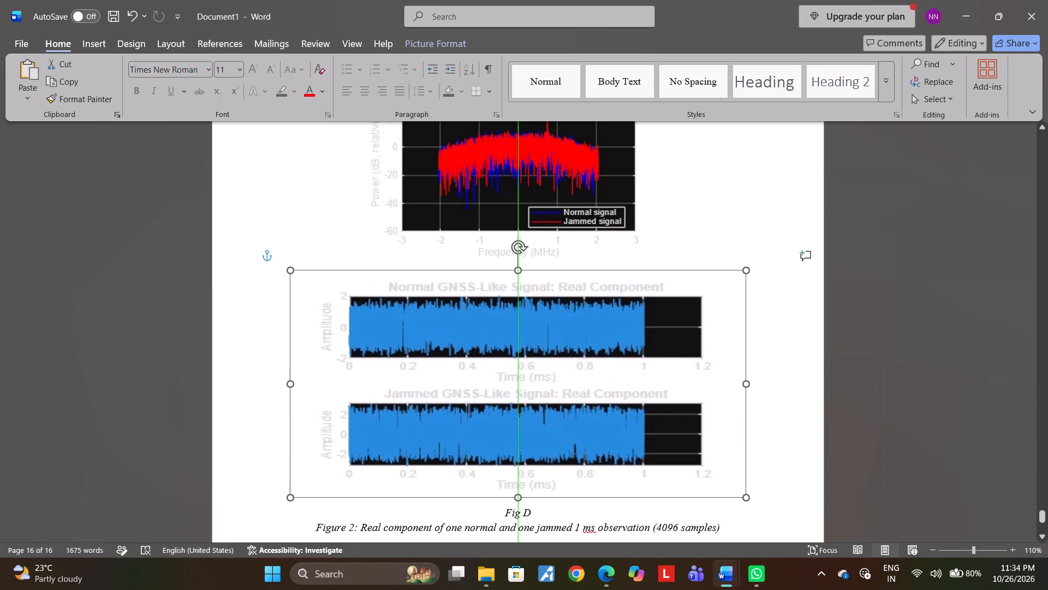
pyautogui.moveTo(592, 402); pyautogui.dragTo(594, 411)
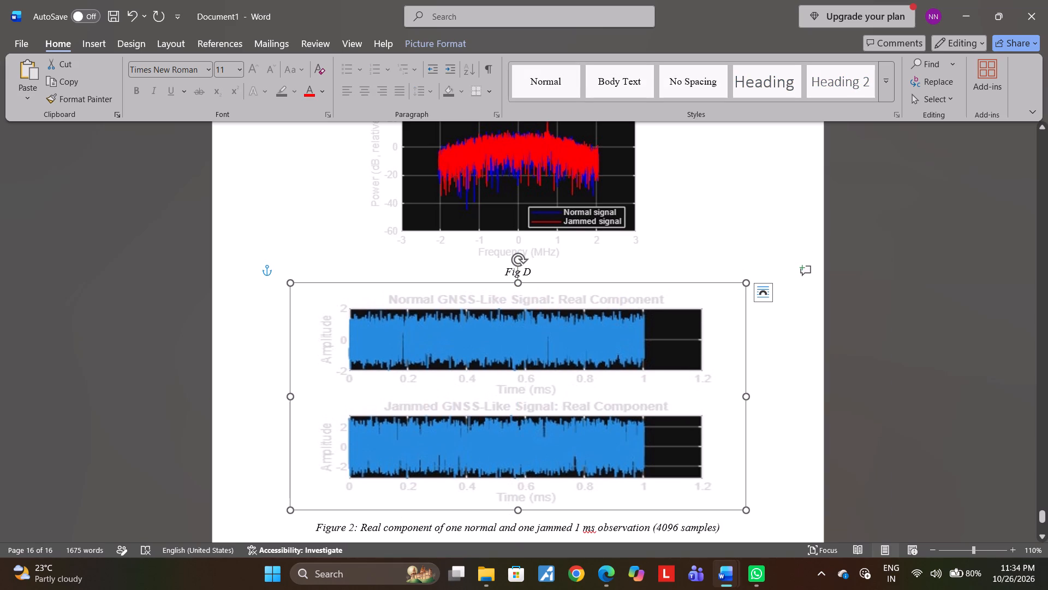
# Relabel the signal picture's caption as "Figure E".
pyautogui.click(355, 429)
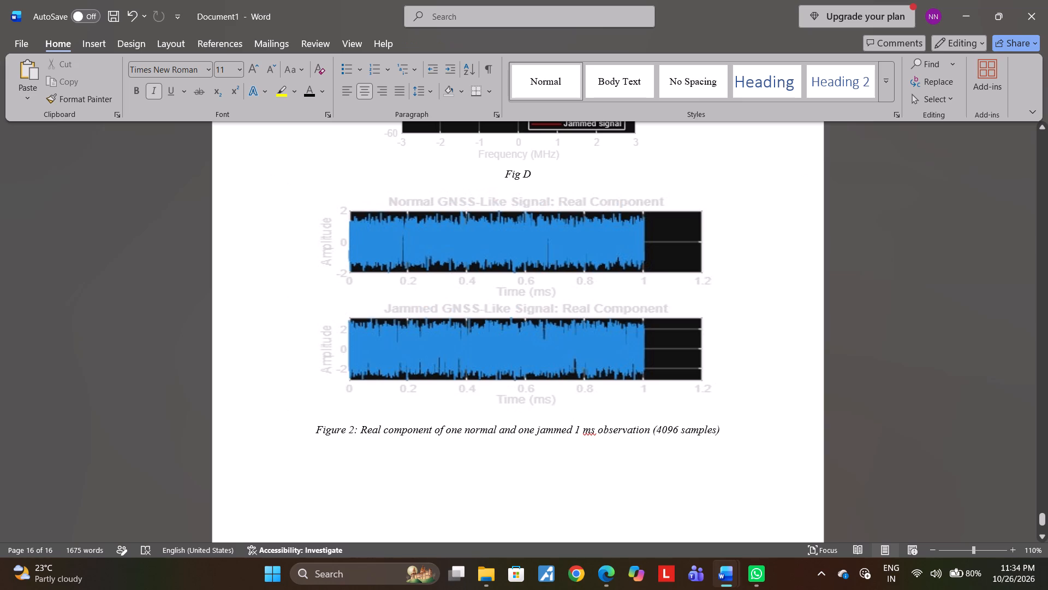
pyautogui.press('BackSpace')
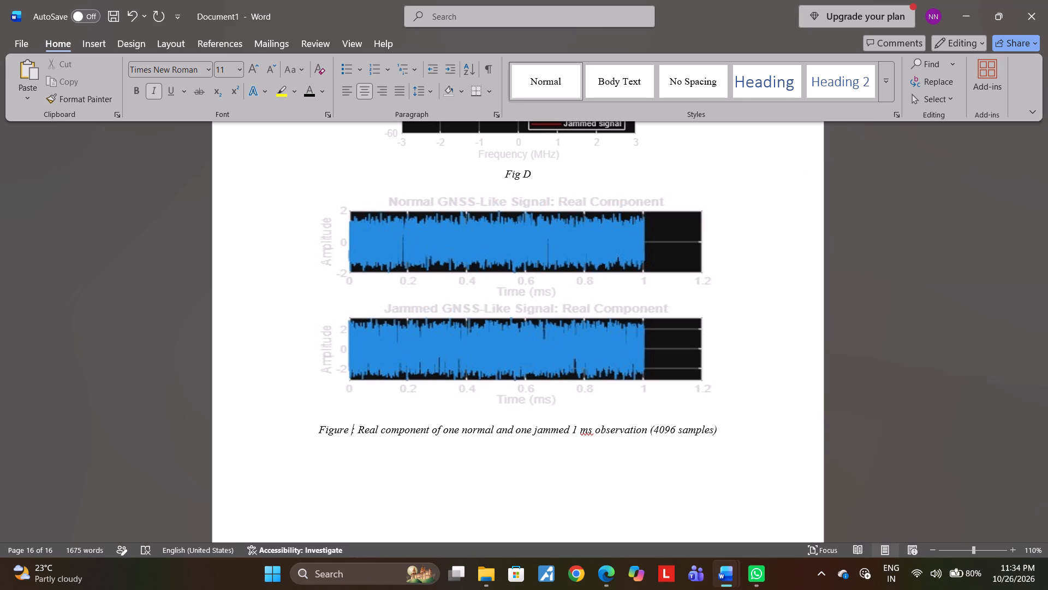
pyautogui.press('e')
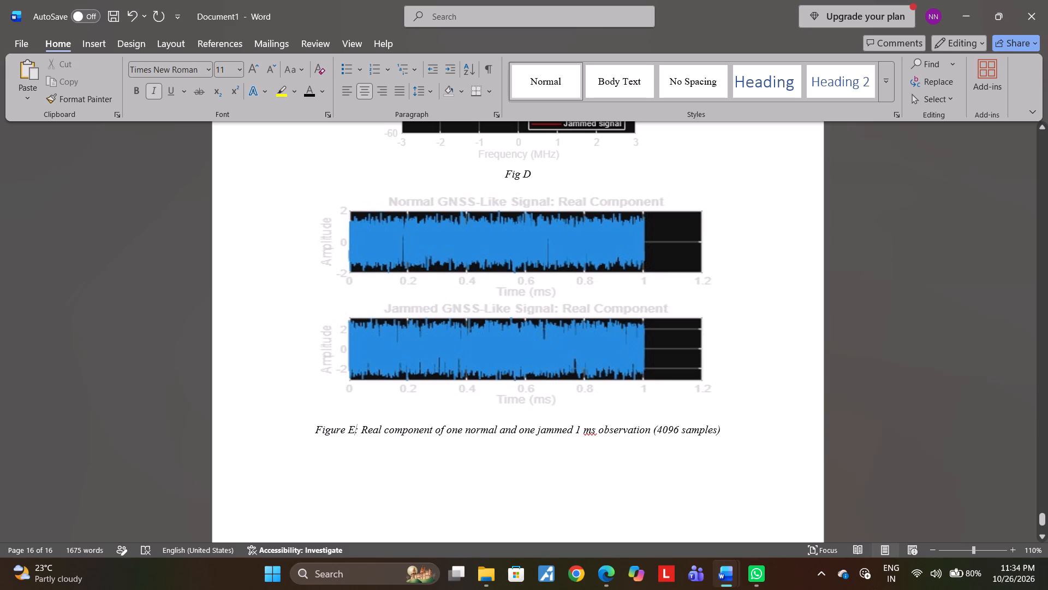
# Expand the label below the power spectrum picture to read "Figure D".
pyautogui.click(522, 173)
pyautogui.write('ure')
# Review the layout of the Results figures and their captions through Figure E.
pyautogui.scroll(-4, 596, 427)
pyautogui.scroll(3, 597, 427)
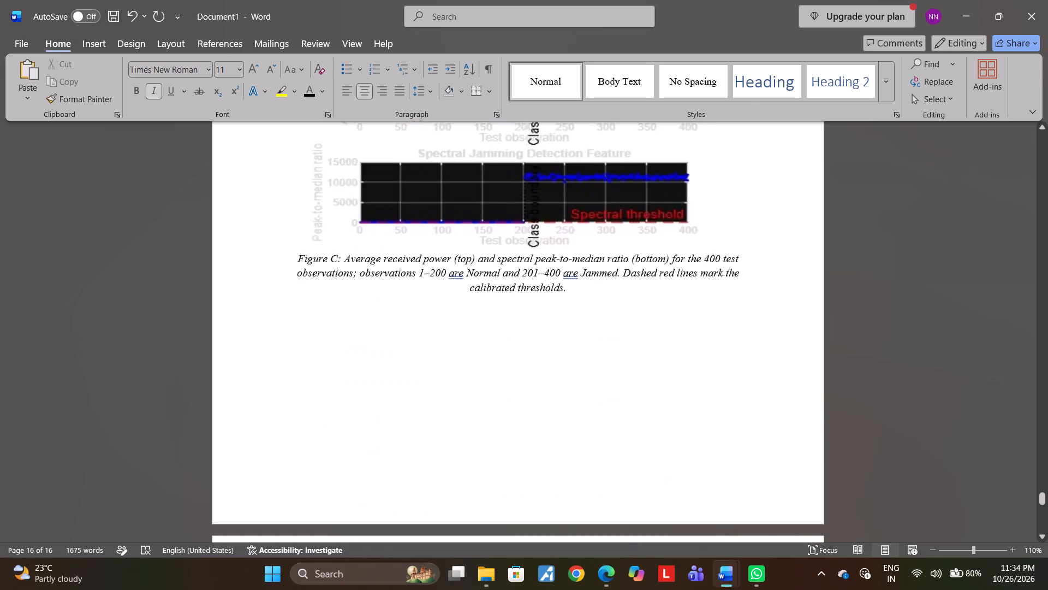
pyautogui.scroll(3, 597, 427)
pyautogui.scroll(-6, 597, 427)
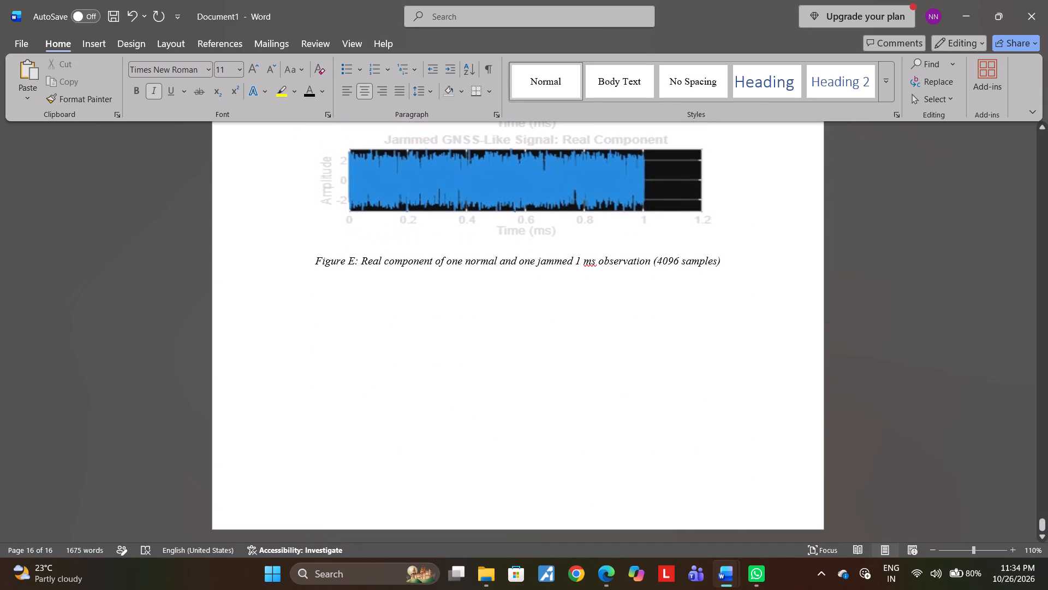
# Add two blank lines after the Figure E caption.
pyautogui.click(733, 258)
pyautogui.press('Return')
pyautogui.press('Return')
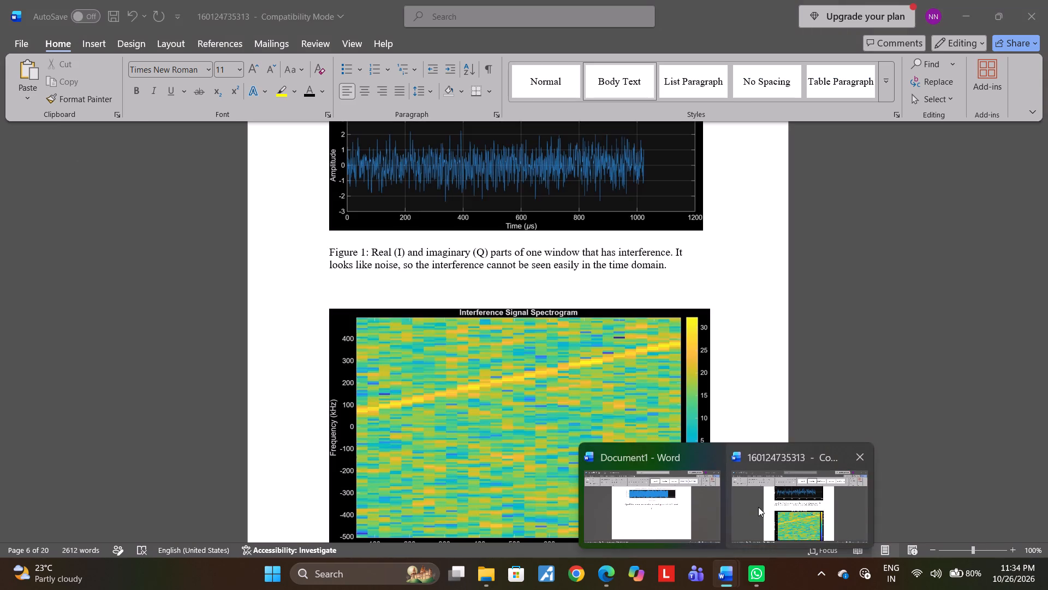
pyautogui.click(505, 330)
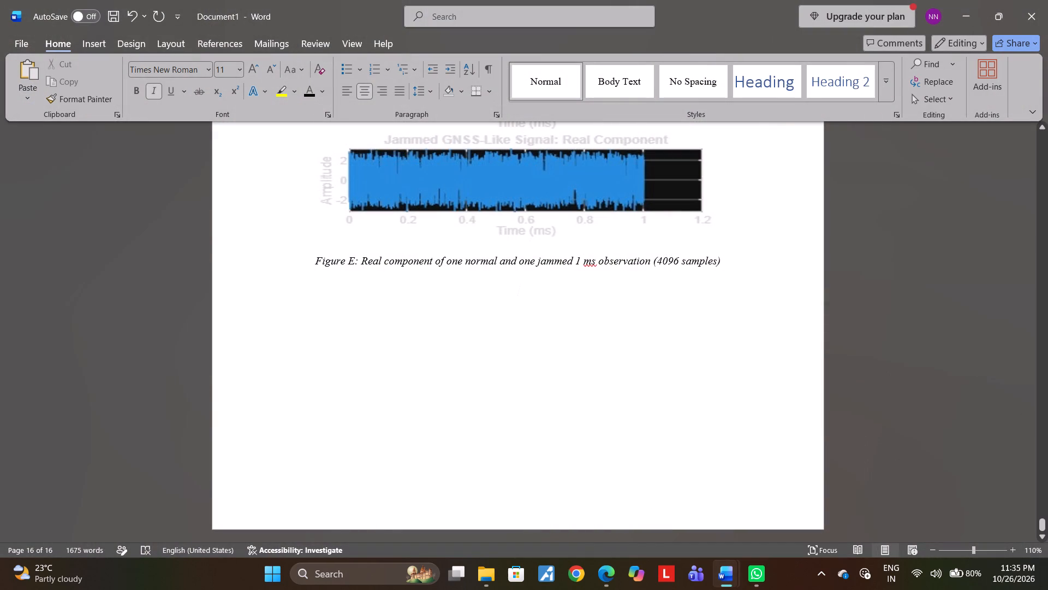
# Check the placed figures and examine the other open Word report to see what follows its result figures, including section 9, Quantitative Performance.
pyautogui.scroll(1, 505, 330)
pyautogui.scroll(-1, 505, 330)
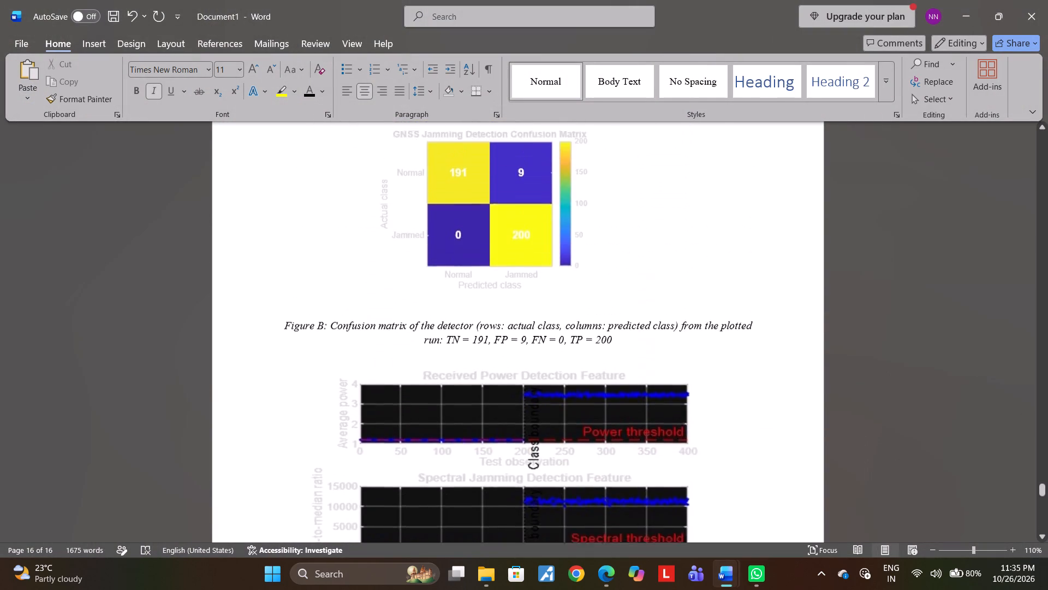
pyautogui.scroll(-2, 505, 330)
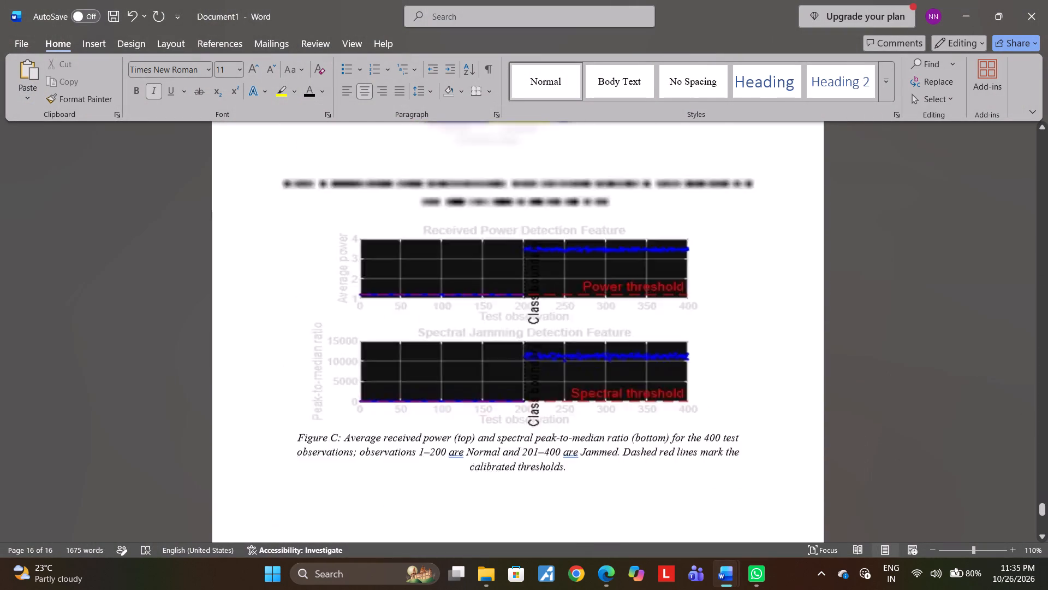
pyautogui.scroll(-1, 505, 330)
pyautogui.scroll(1, 505, 330)
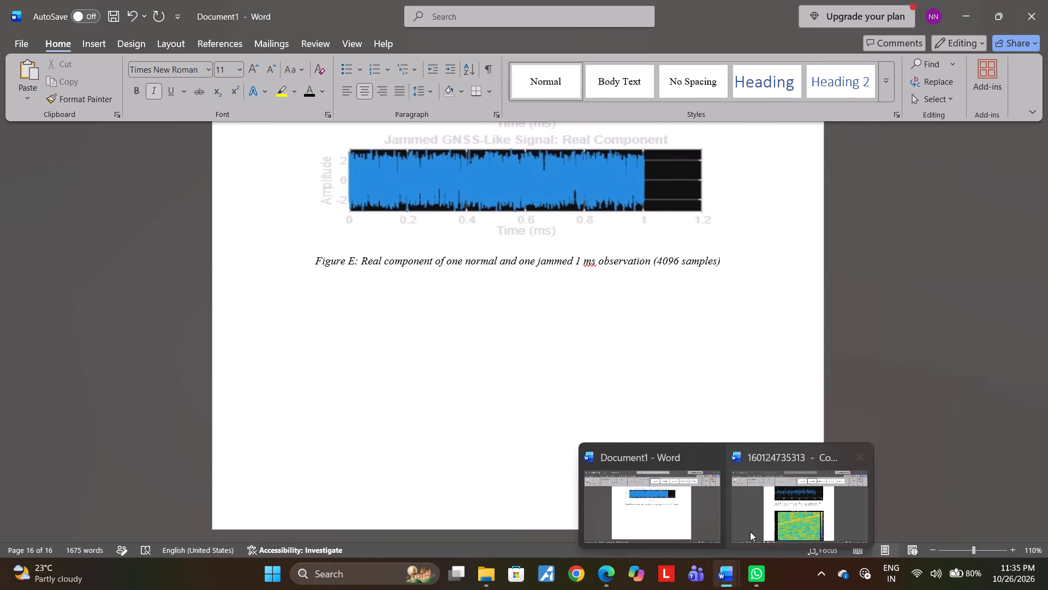
pyautogui.click(758, 512)
pyautogui.scroll(-1, 614, 259)
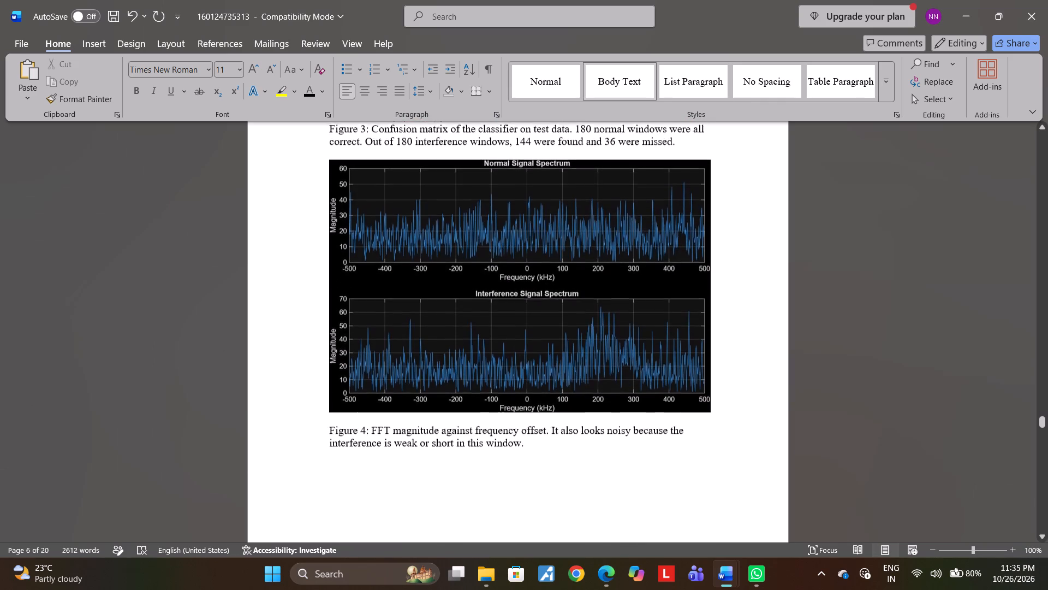
pyautogui.scroll(-2, 614, 259)
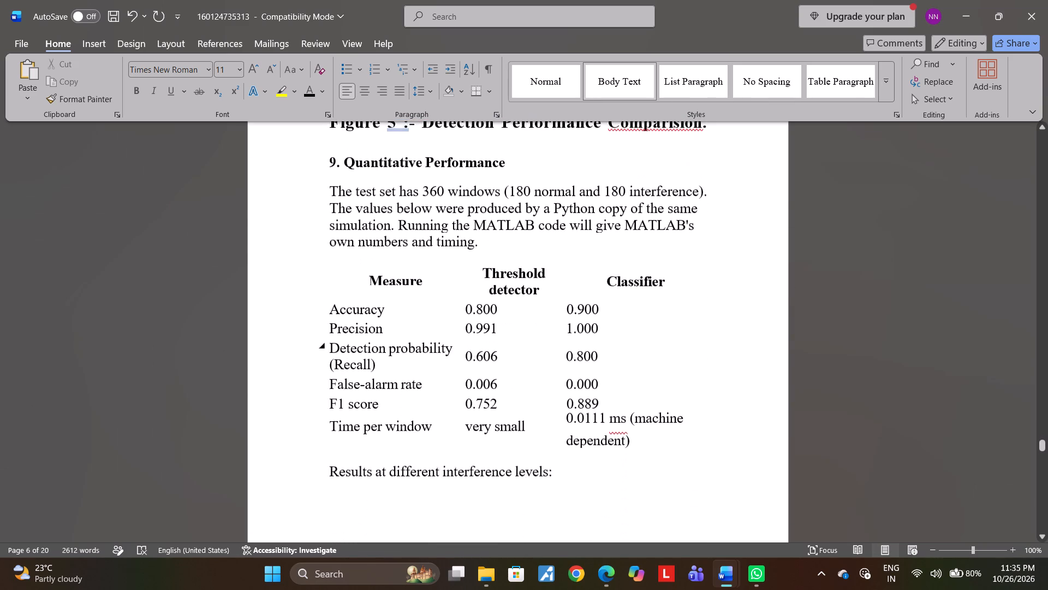
pyautogui.scroll(-2, 614, 259)
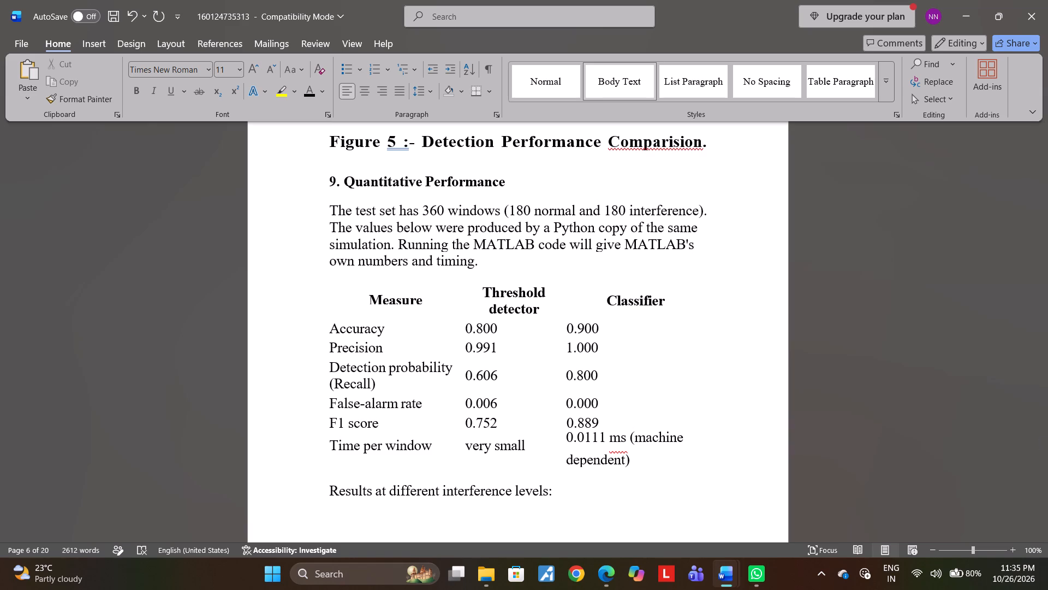
# Skim the sample report from section 9, Quantitative Performance, through its closing sections to see what remains to be written.
pyautogui.scroll(-1, 529, 344)
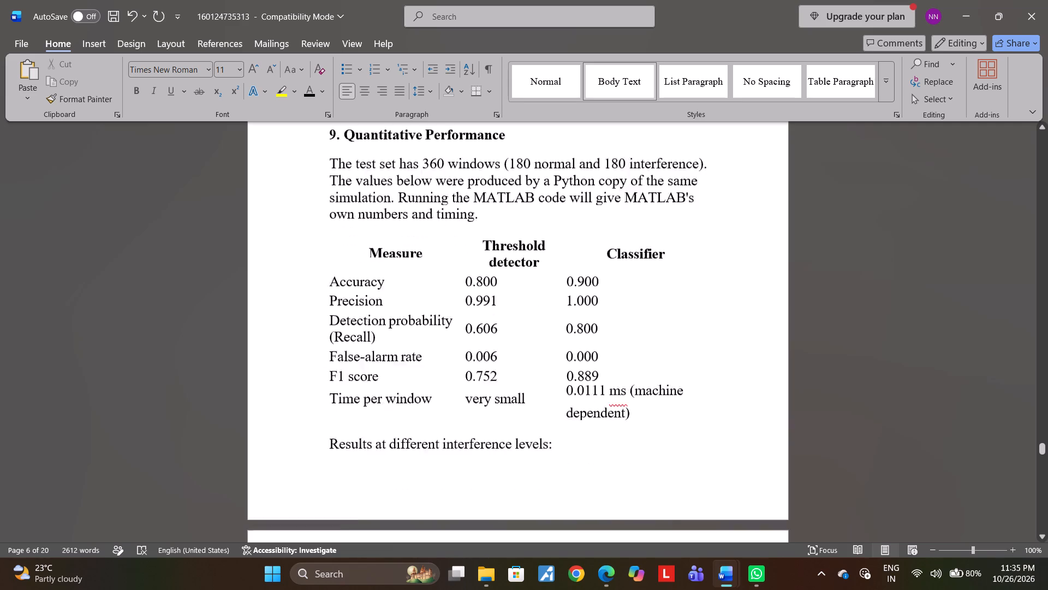
pyautogui.scroll(-2, 529, 344)
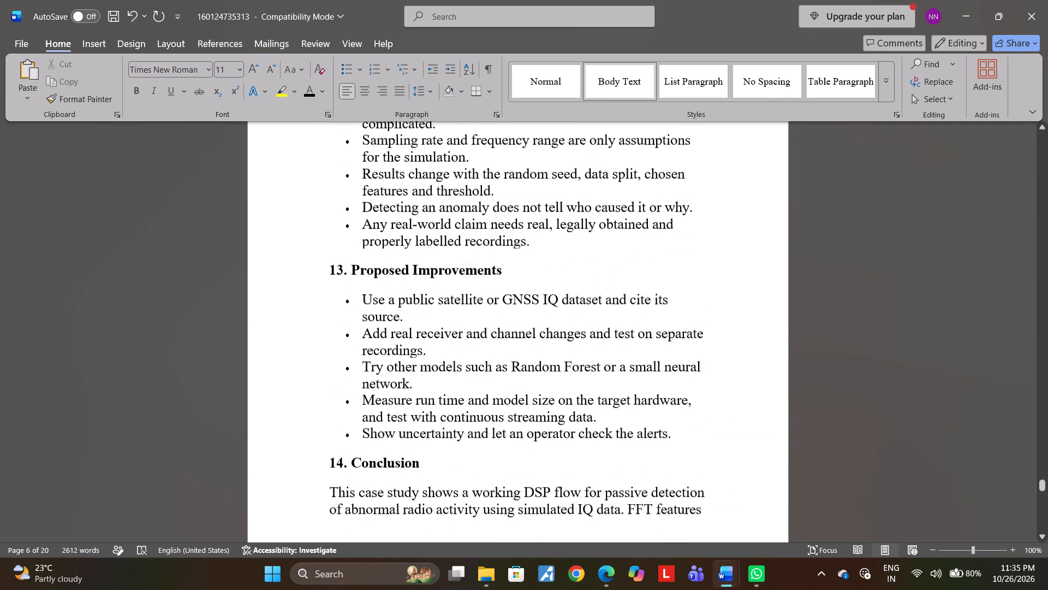
pyautogui.scroll(-1, 529, 344)
pyautogui.scroll(2, 529, 344)
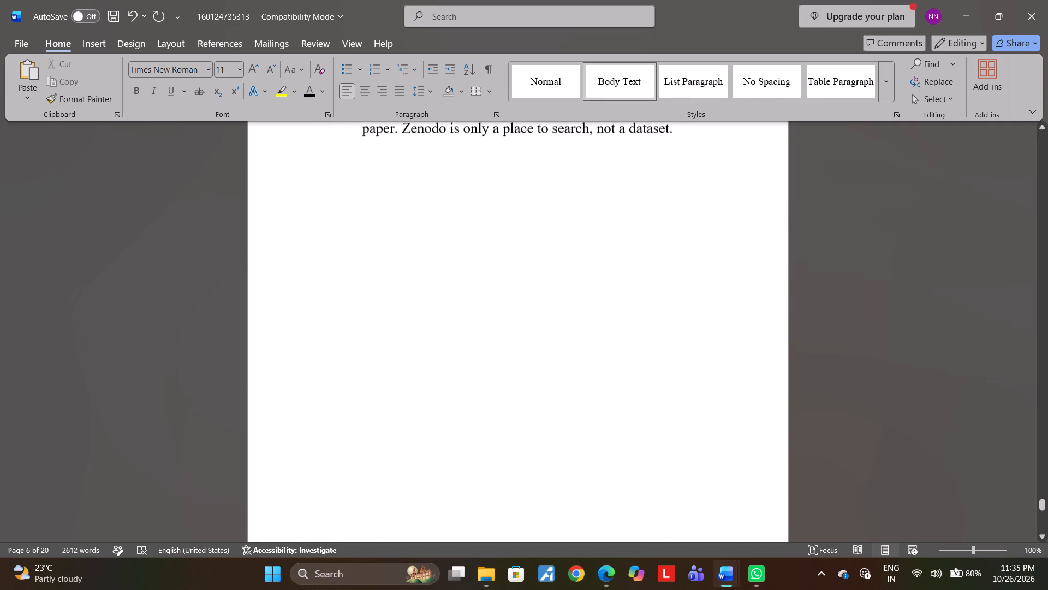
pyautogui.scroll(2, 529, 344)
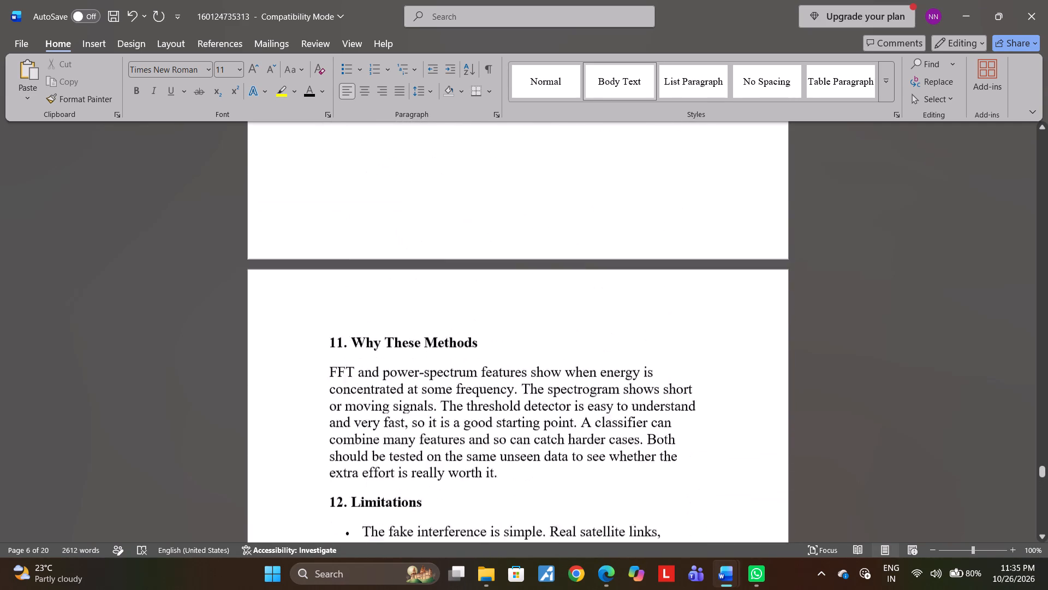
pyautogui.scroll(2, 529, 344)
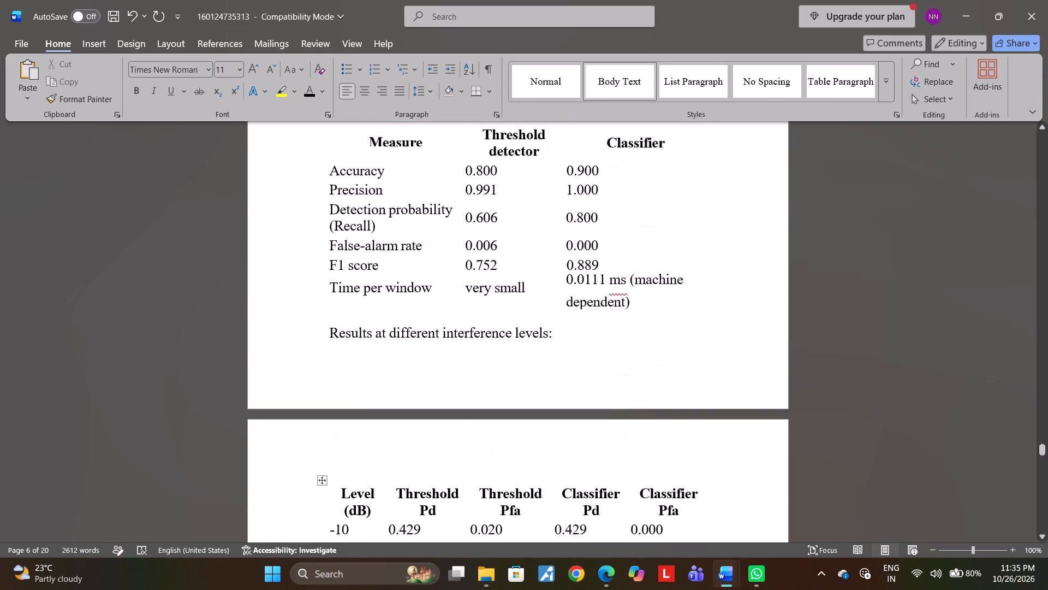
pyautogui.scroll(1, 529, 344)
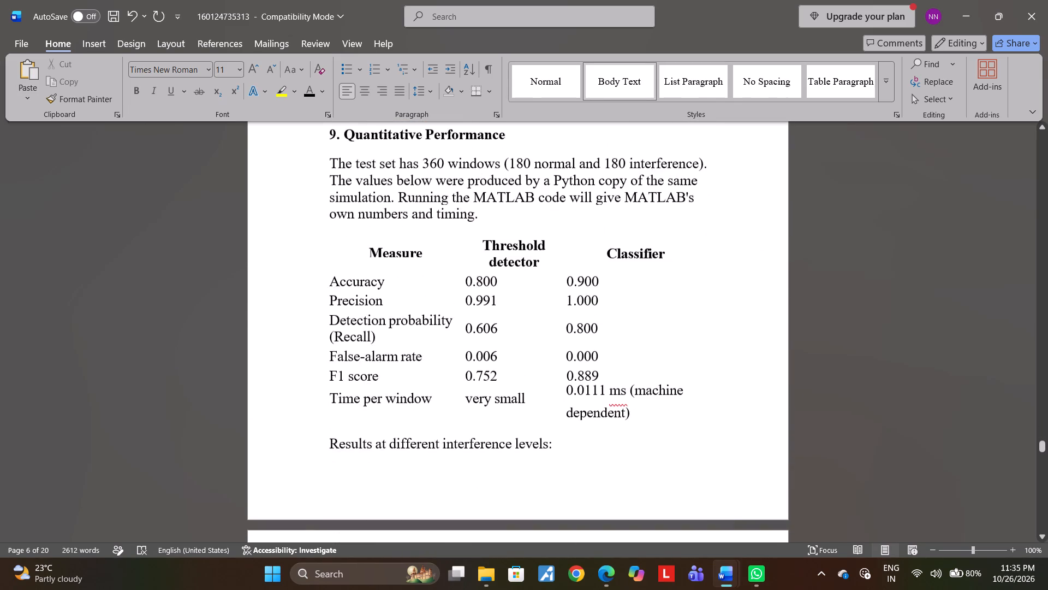
pyautogui.scroll(1, 529, 344)
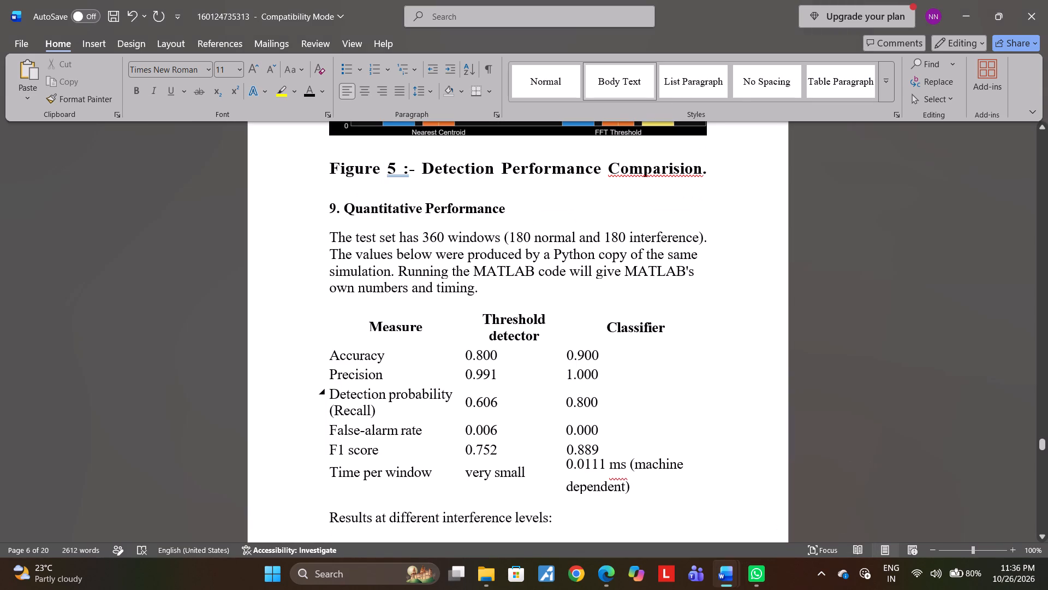
# Read the sample report's Quantitative Performance tables and notes, then its Method and Reproducibility section and the sections following it.
pyautogui.click(556, 372)
pyautogui.scroll(-3, 556, 372)
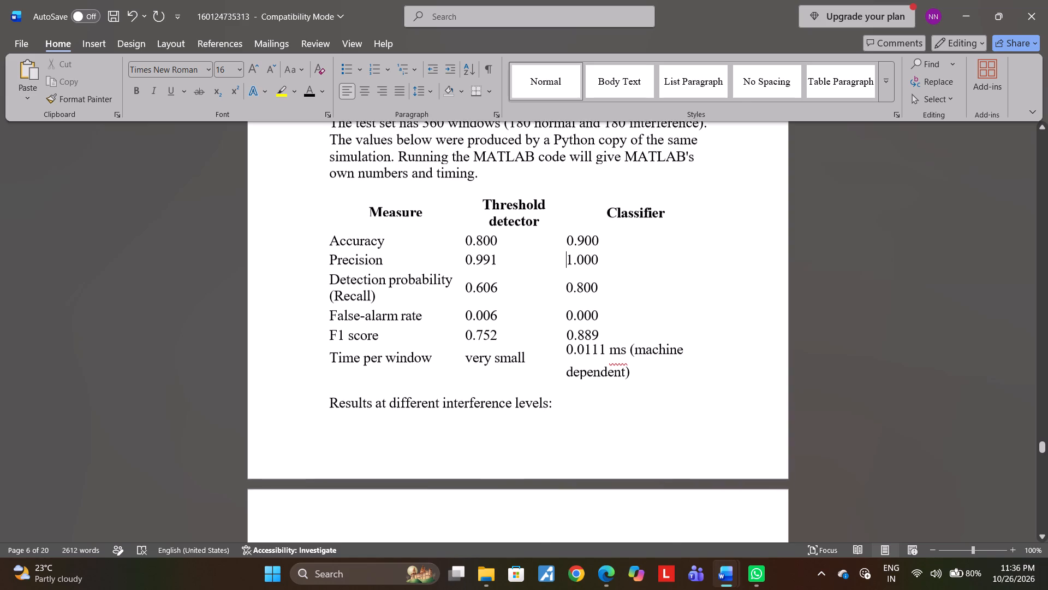
pyautogui.scroll(-1, 559, 374)
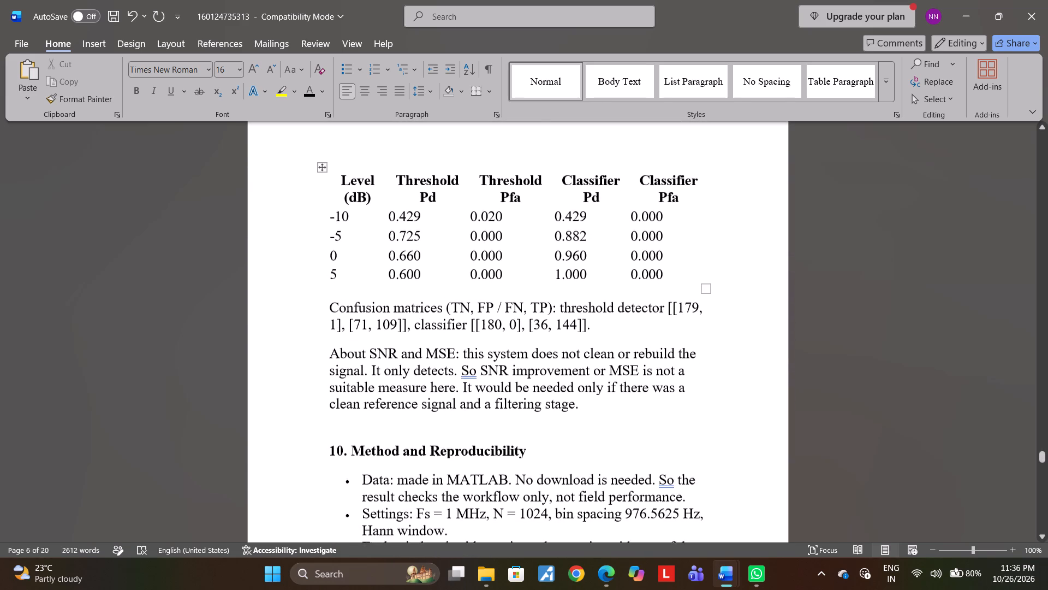
pyautogui.scroll(-2, 559, 374)
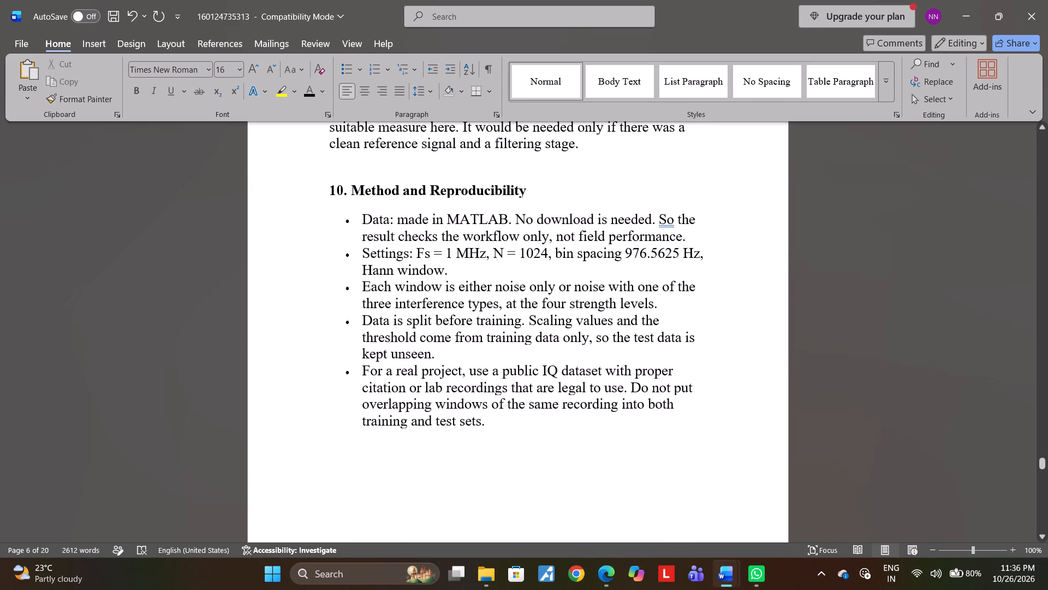
pyautogui.scroll(-2, 559, 374)
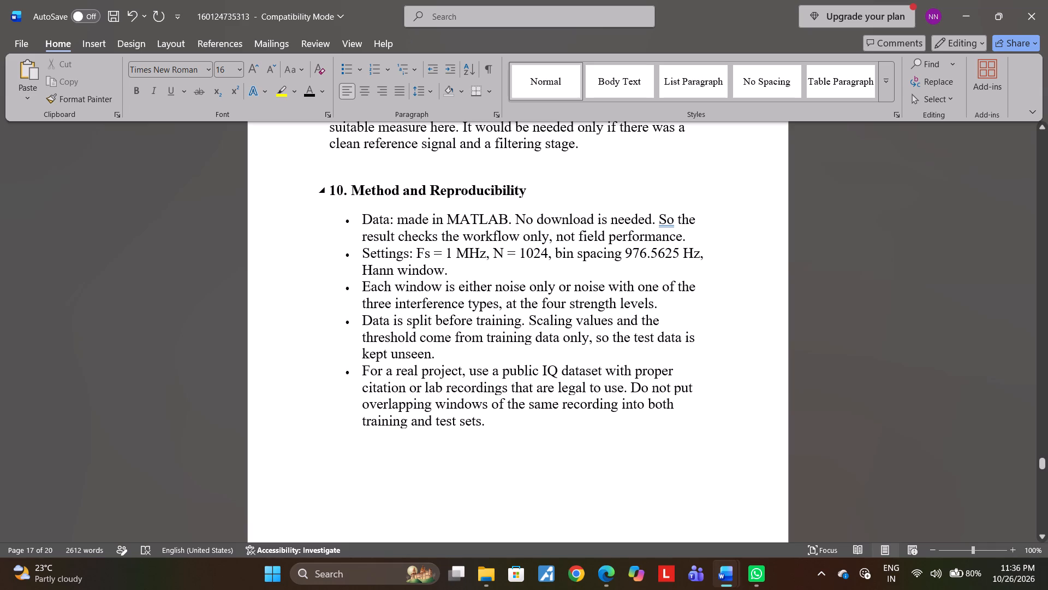
pyautogui.scroll(1, 526, 195)
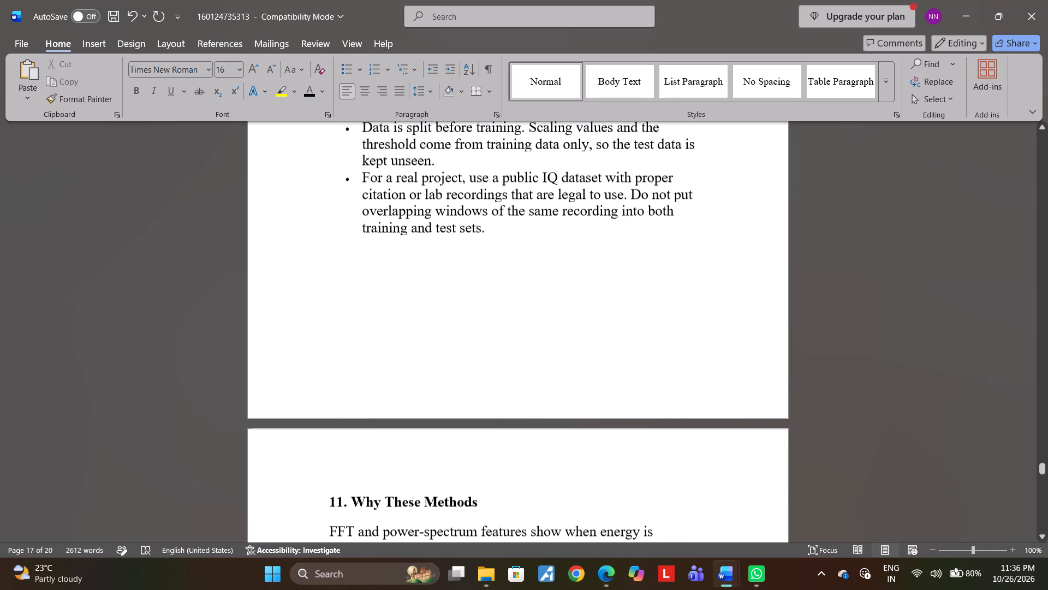
pyautogui.scroll(2, 526, 201)
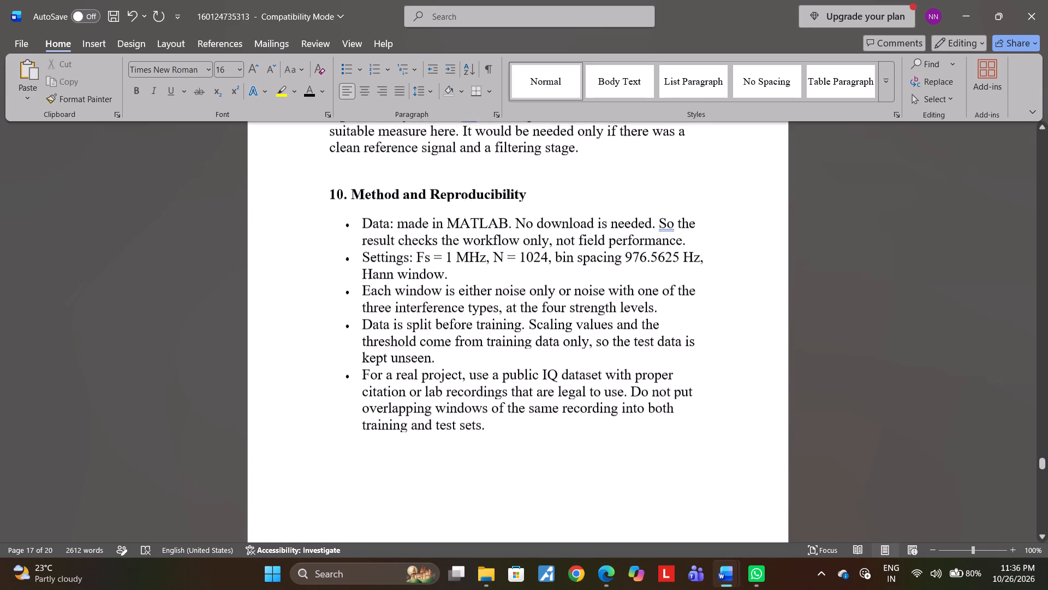
pyautogui.scroll(1, 525, 205)
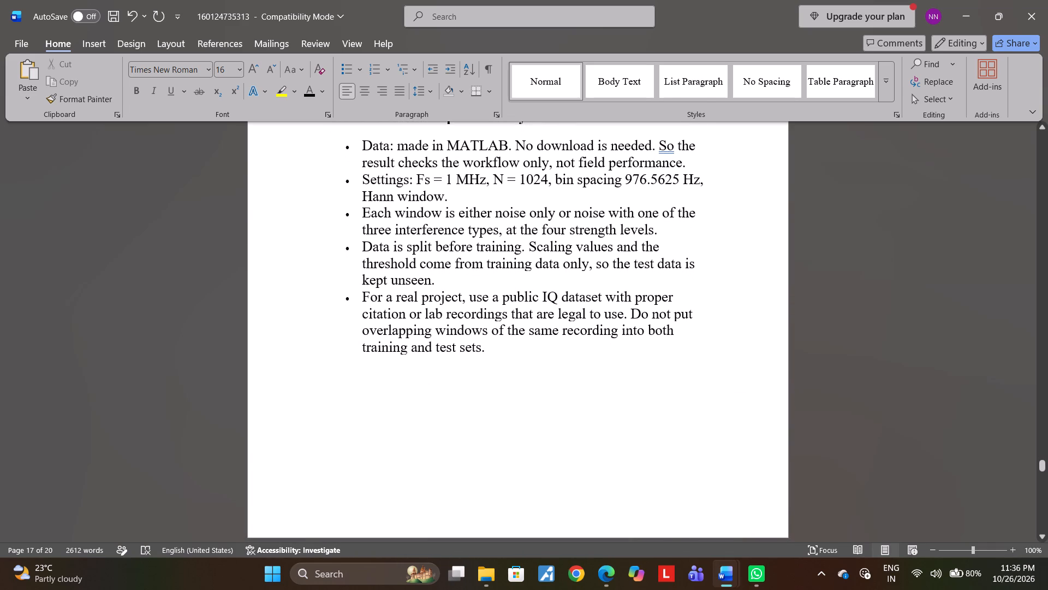
pyautogui.scroll(1, 524, 208)
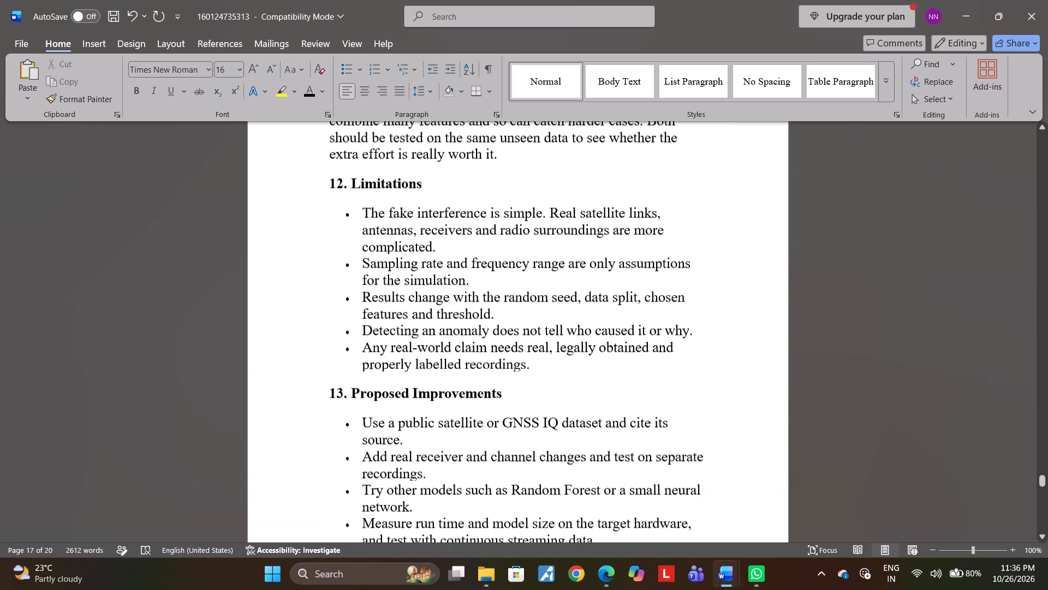
pyautogui.scroll(1, 523, 209)
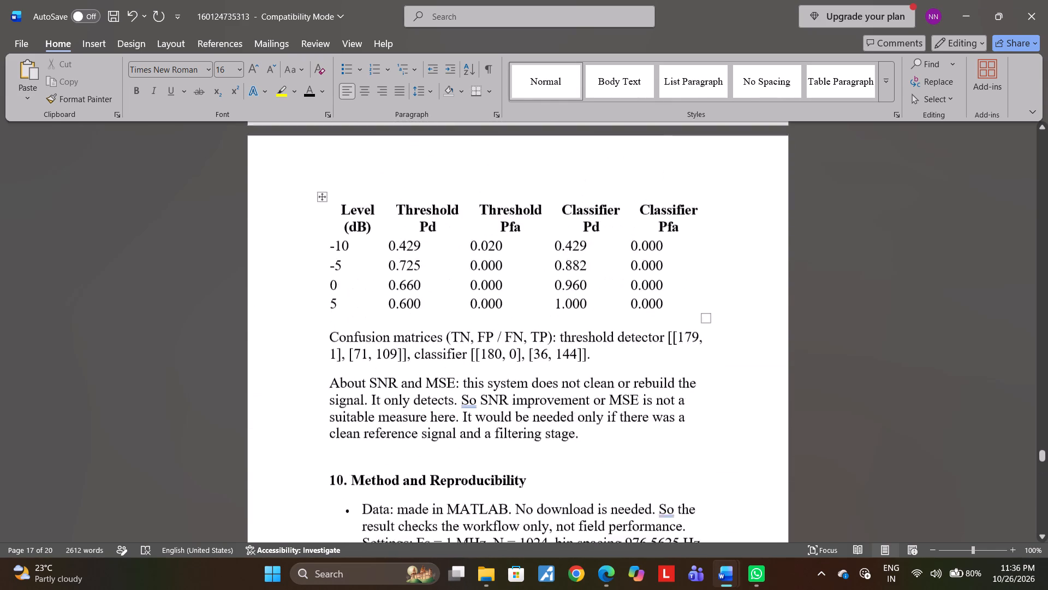
pyautogui.scroll(2, 523, 209)
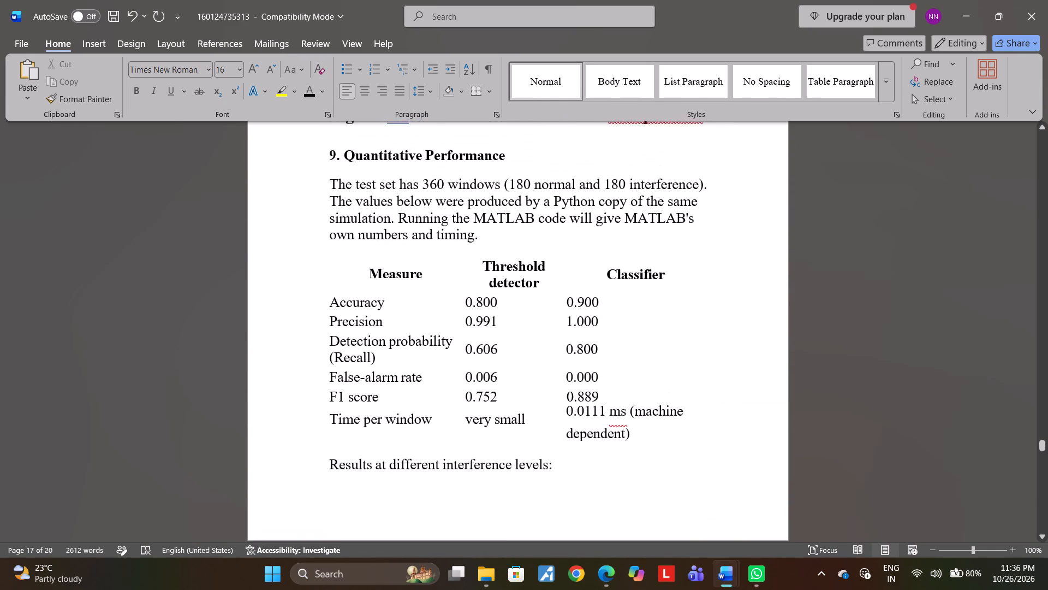
pyautogui.scroll(1, 523, 209)
# Copy the sample report's Quantitative Performance section, from its heading through the paragraph about SNR and MSE.
pyautogui.moveTo(514, 215); pyautogui.dragTo(421, 221)
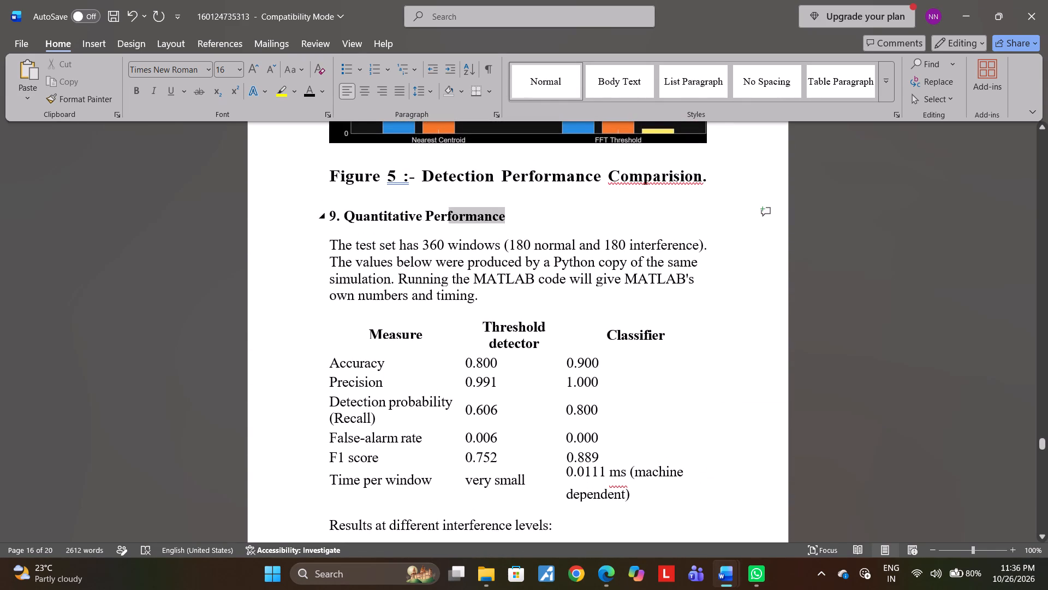
pyautogui.moveTo(421, 221); pyautogui.dragTo(343, 220)
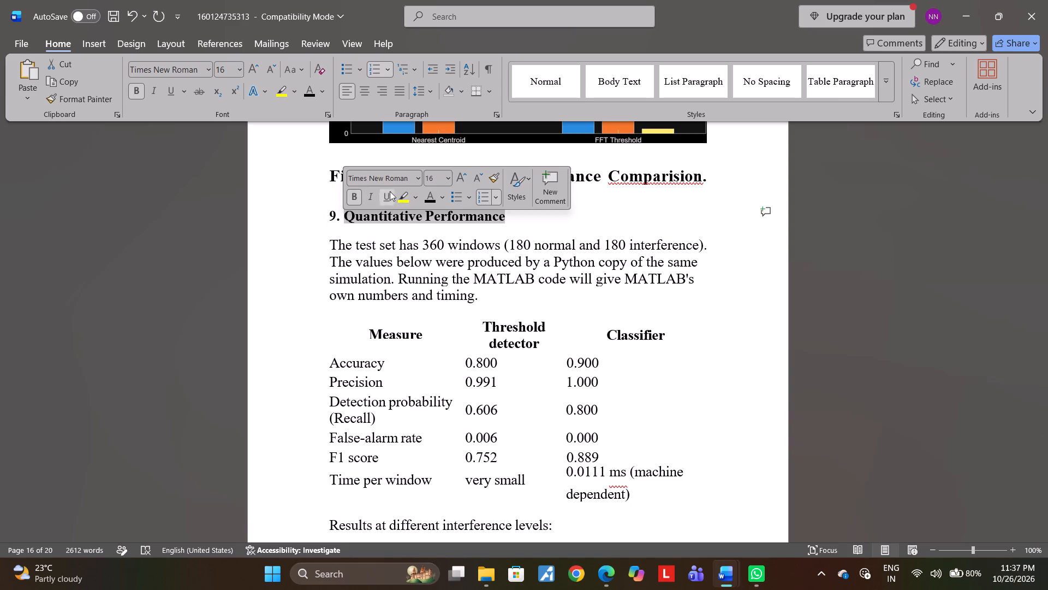
pyautogui.click(421, 267)
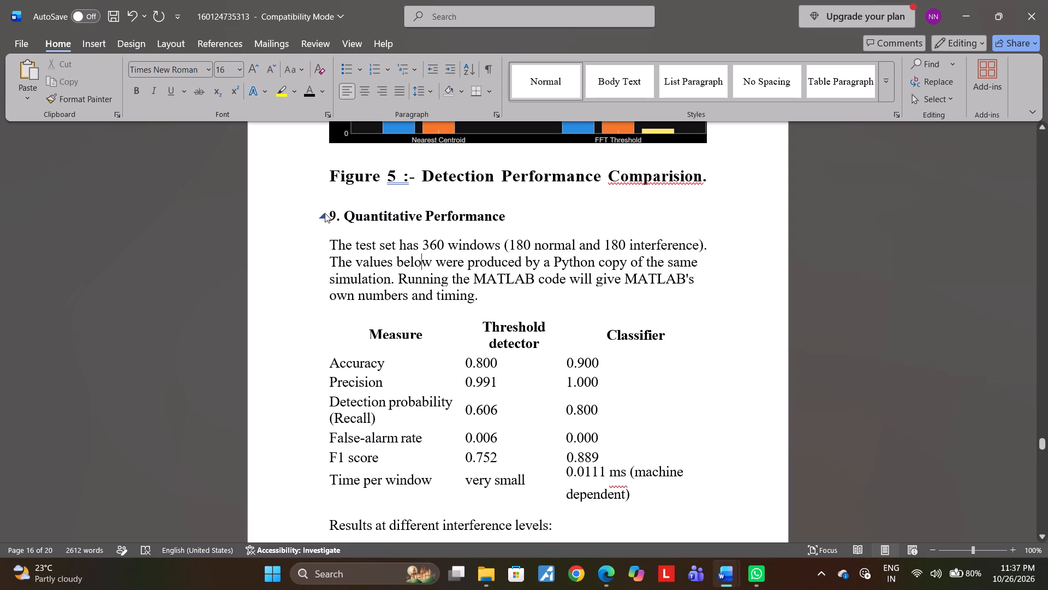
pyautogui.moveTo(327, 214); pyautogui.dragTo(491, 306)
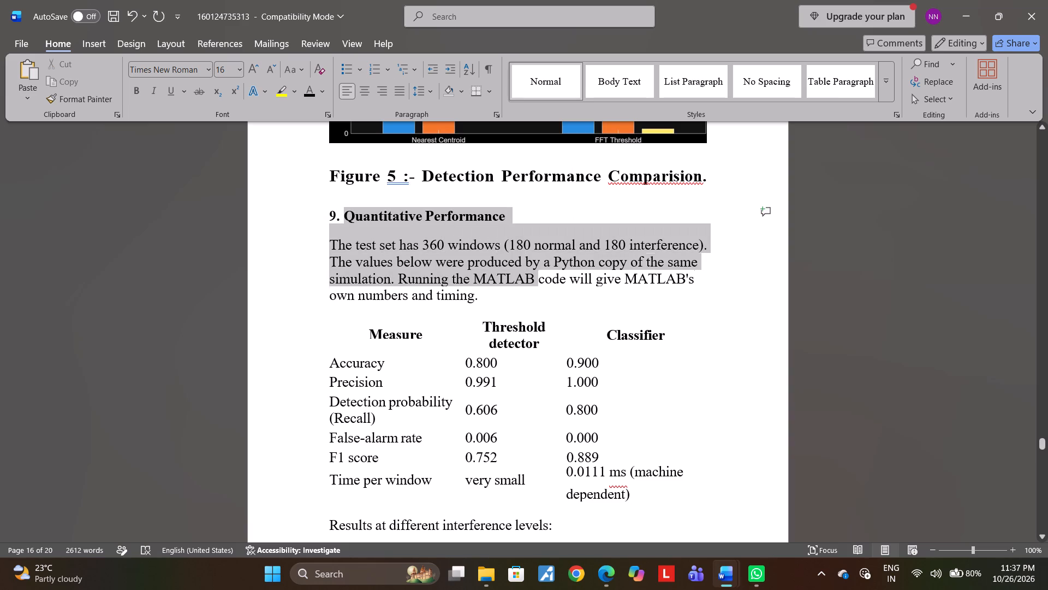
pyautogui.moveTo(491, 306); pyautogui.dragTo(522, 328)
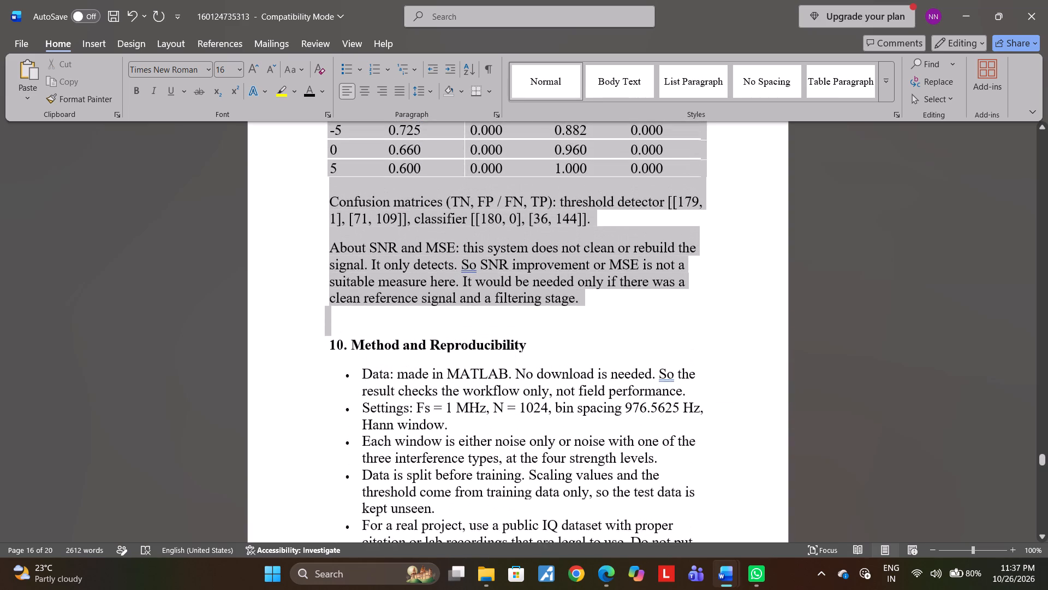
pyautogui.moveTo(522, 328); pyautogui.dragTo(580, 314)
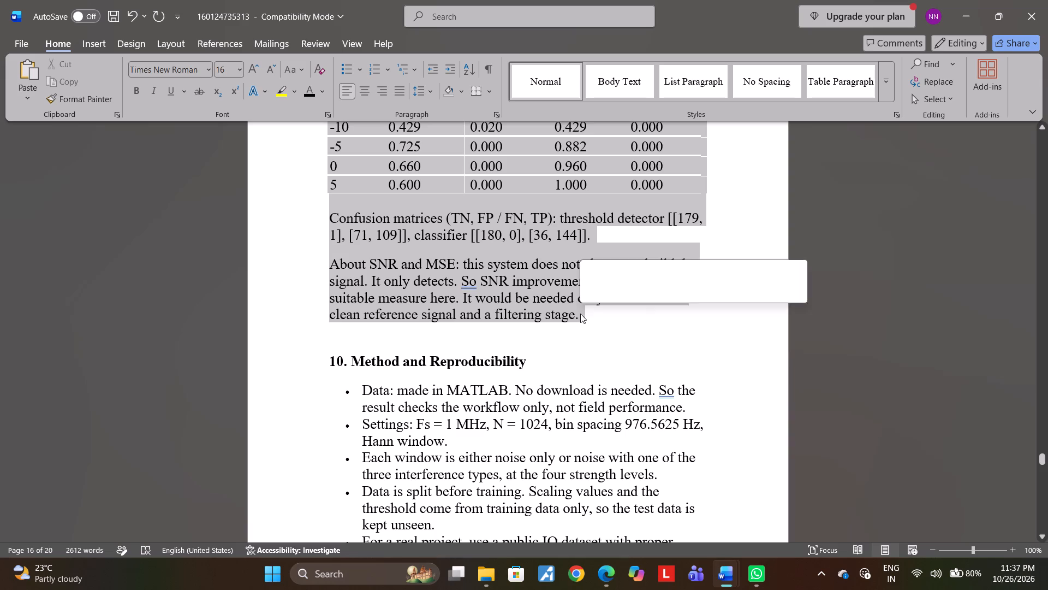
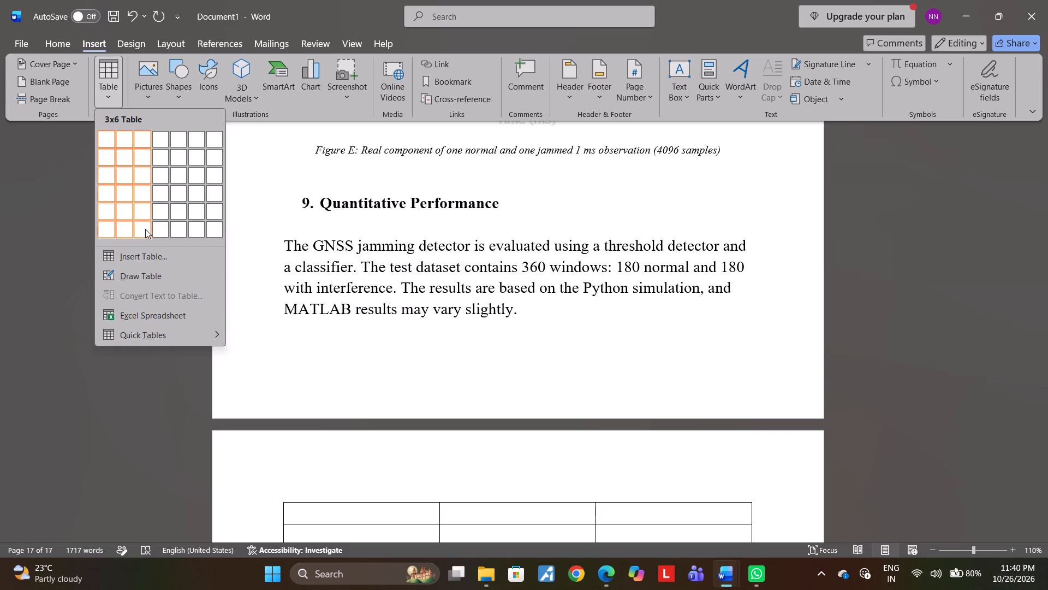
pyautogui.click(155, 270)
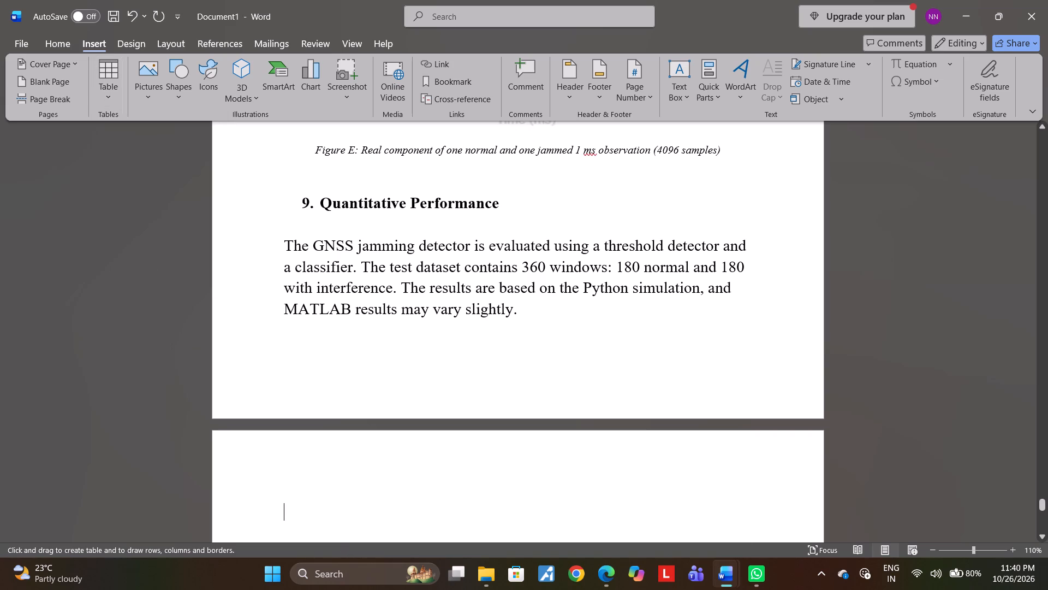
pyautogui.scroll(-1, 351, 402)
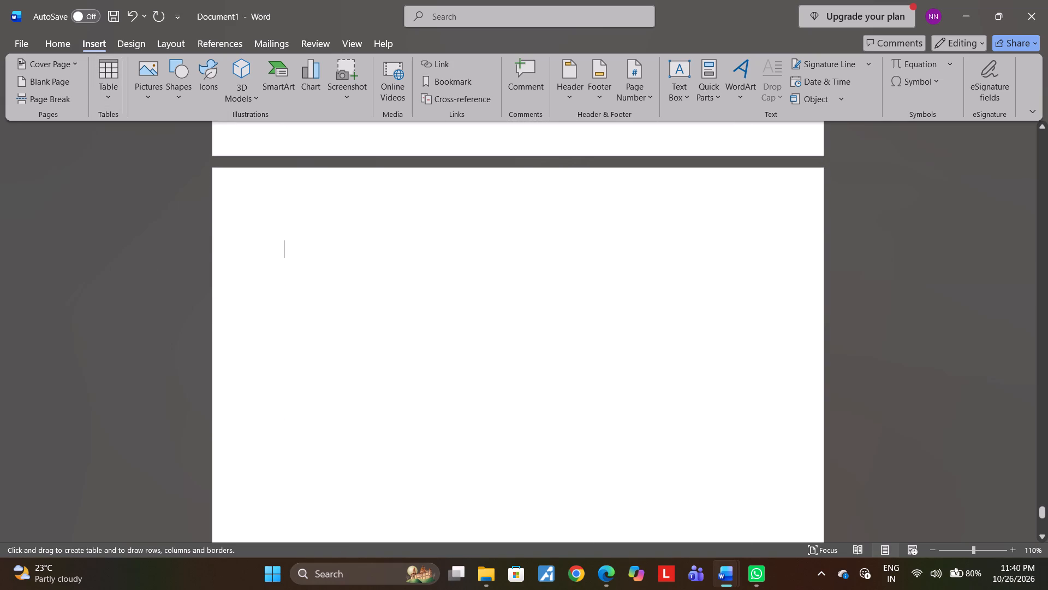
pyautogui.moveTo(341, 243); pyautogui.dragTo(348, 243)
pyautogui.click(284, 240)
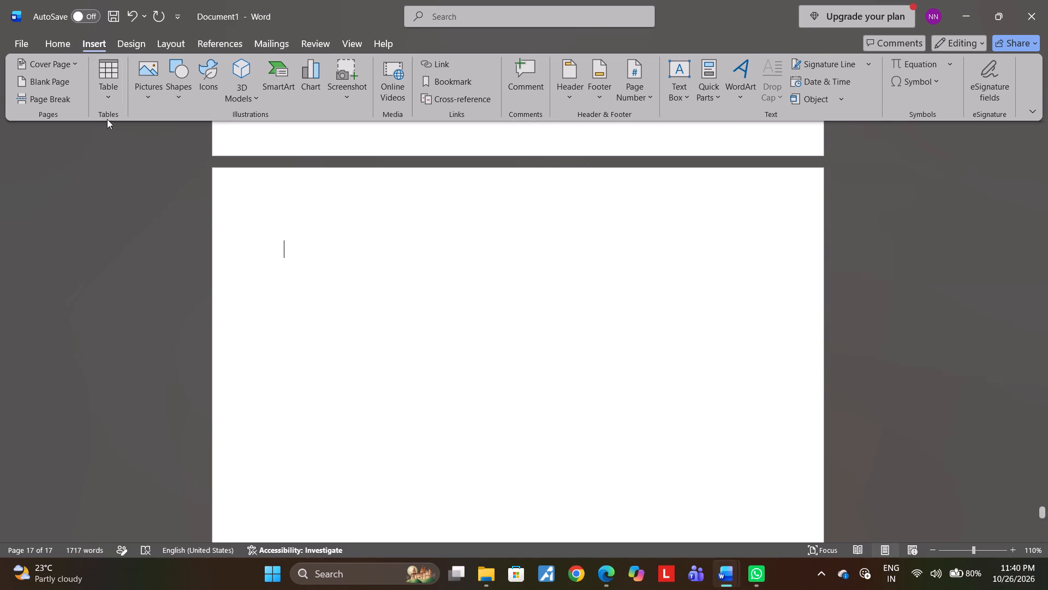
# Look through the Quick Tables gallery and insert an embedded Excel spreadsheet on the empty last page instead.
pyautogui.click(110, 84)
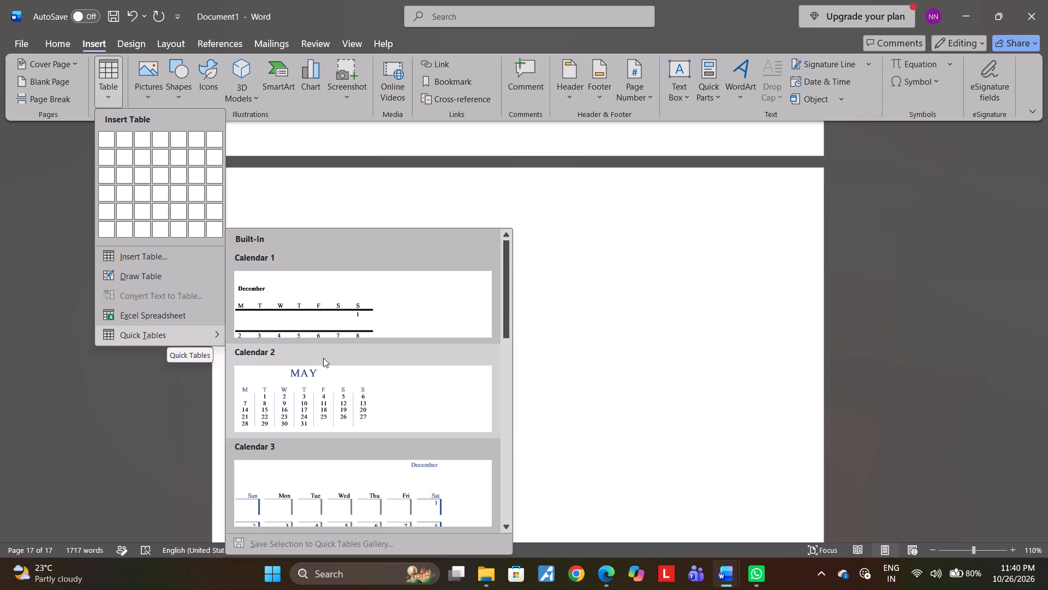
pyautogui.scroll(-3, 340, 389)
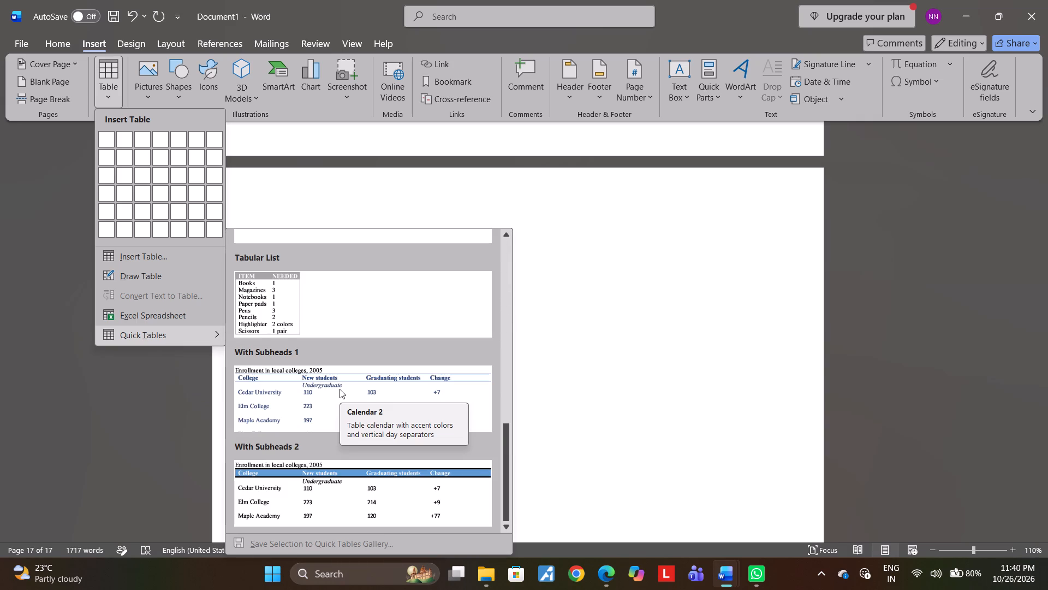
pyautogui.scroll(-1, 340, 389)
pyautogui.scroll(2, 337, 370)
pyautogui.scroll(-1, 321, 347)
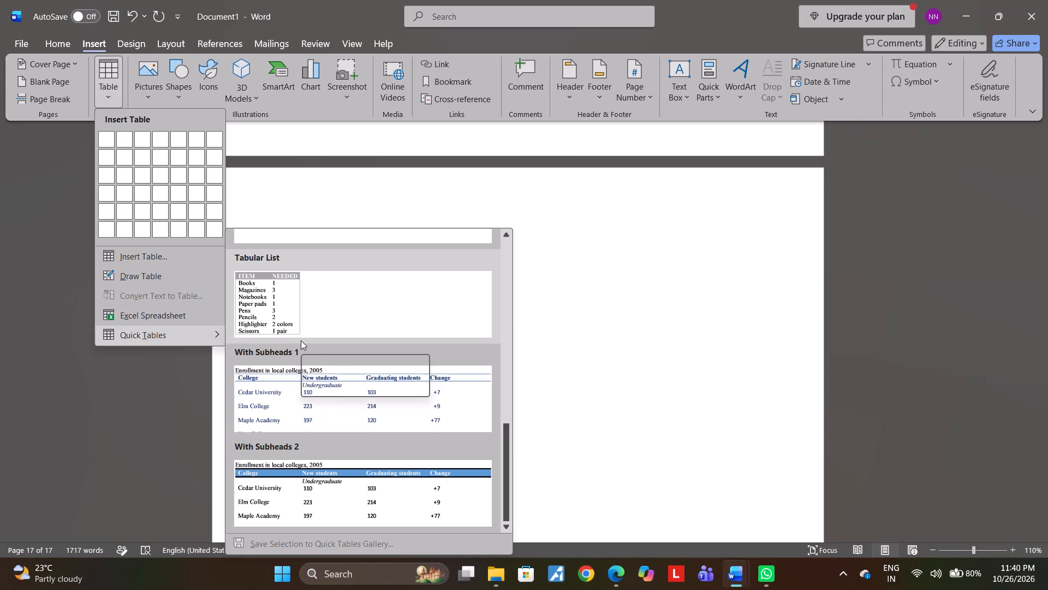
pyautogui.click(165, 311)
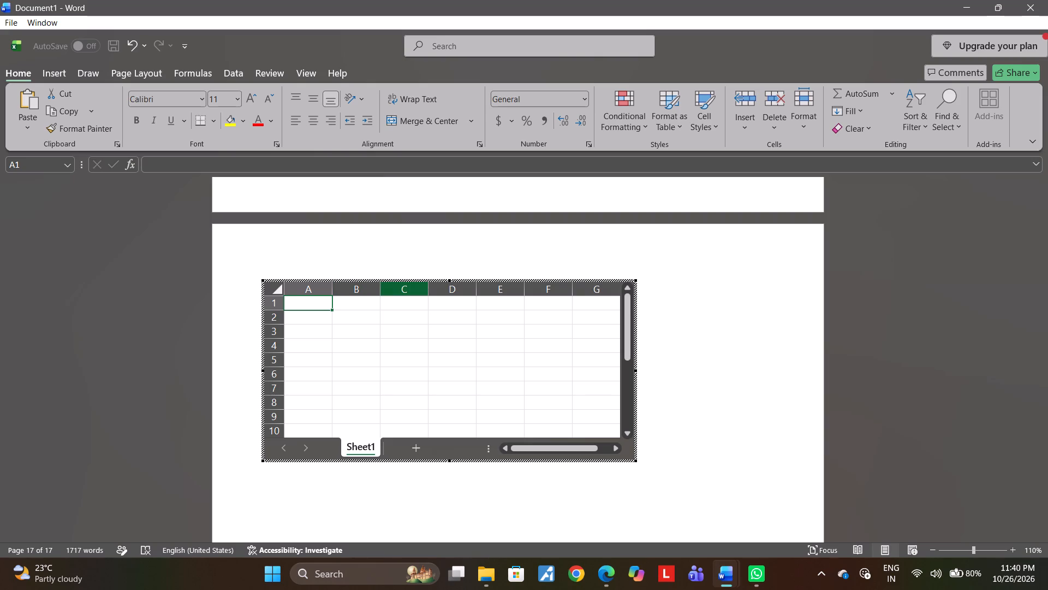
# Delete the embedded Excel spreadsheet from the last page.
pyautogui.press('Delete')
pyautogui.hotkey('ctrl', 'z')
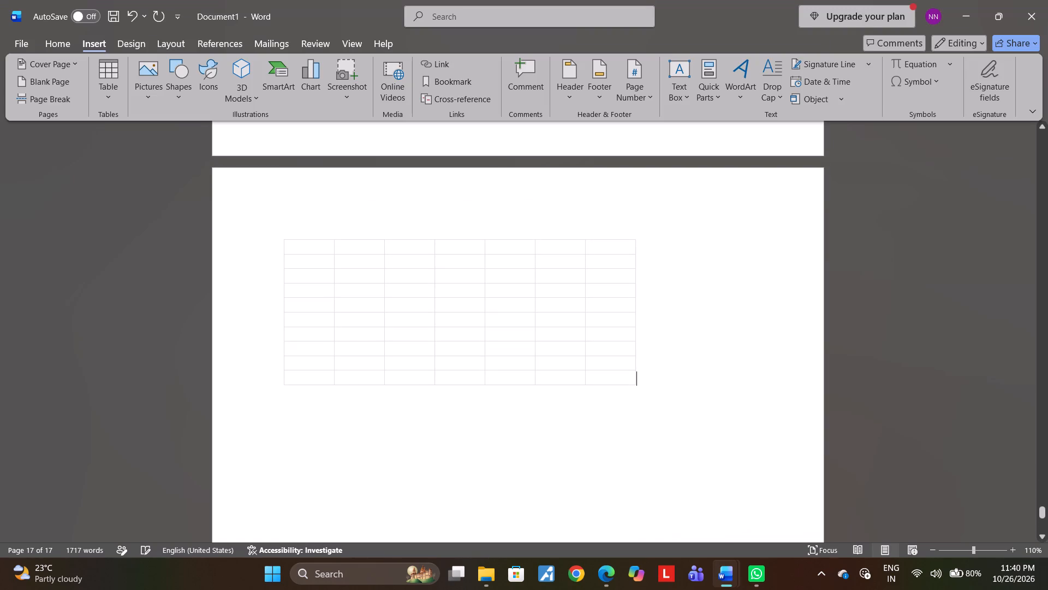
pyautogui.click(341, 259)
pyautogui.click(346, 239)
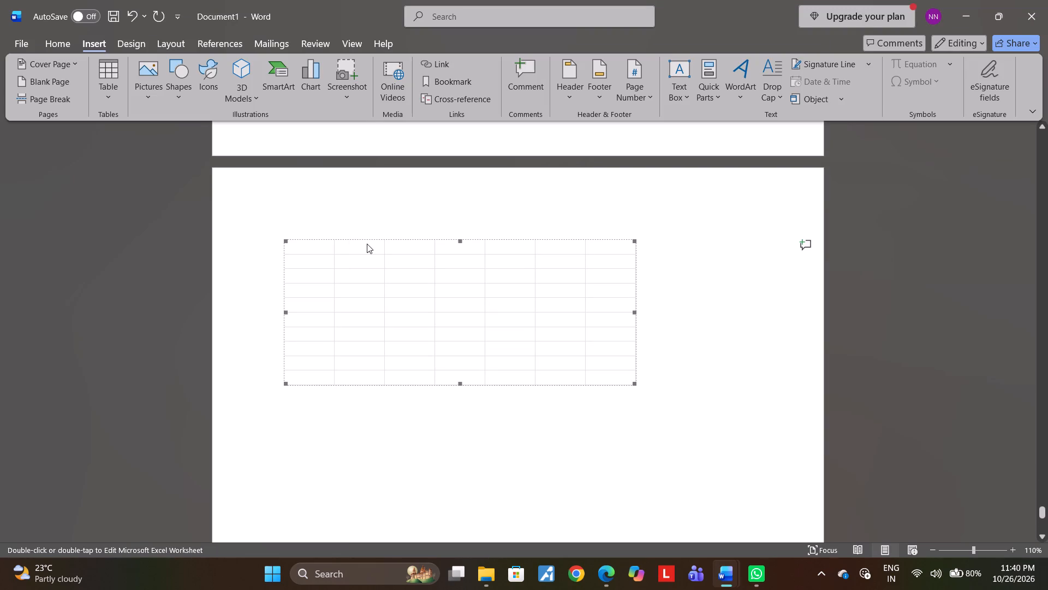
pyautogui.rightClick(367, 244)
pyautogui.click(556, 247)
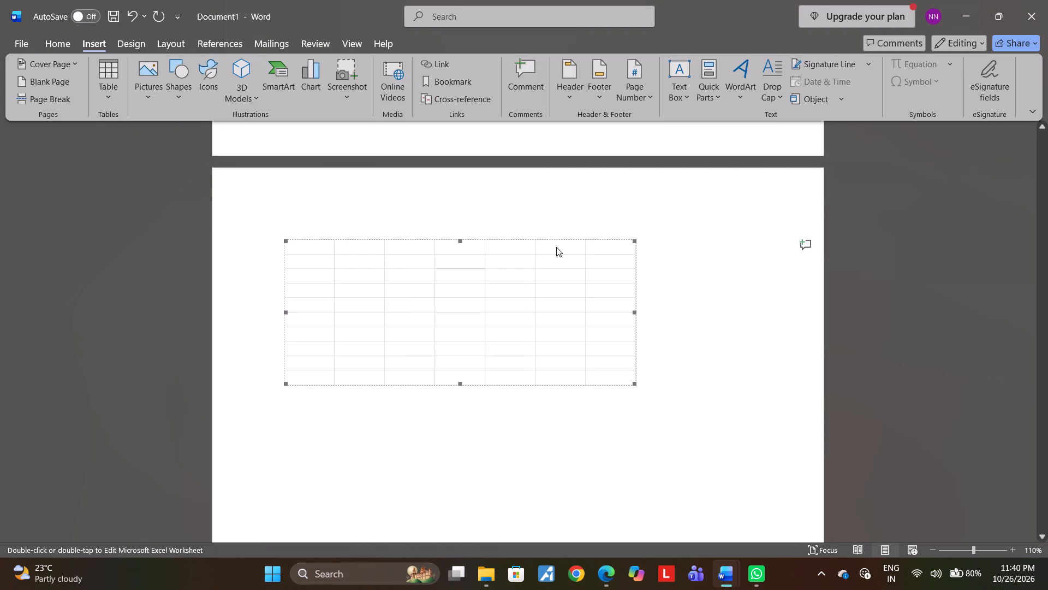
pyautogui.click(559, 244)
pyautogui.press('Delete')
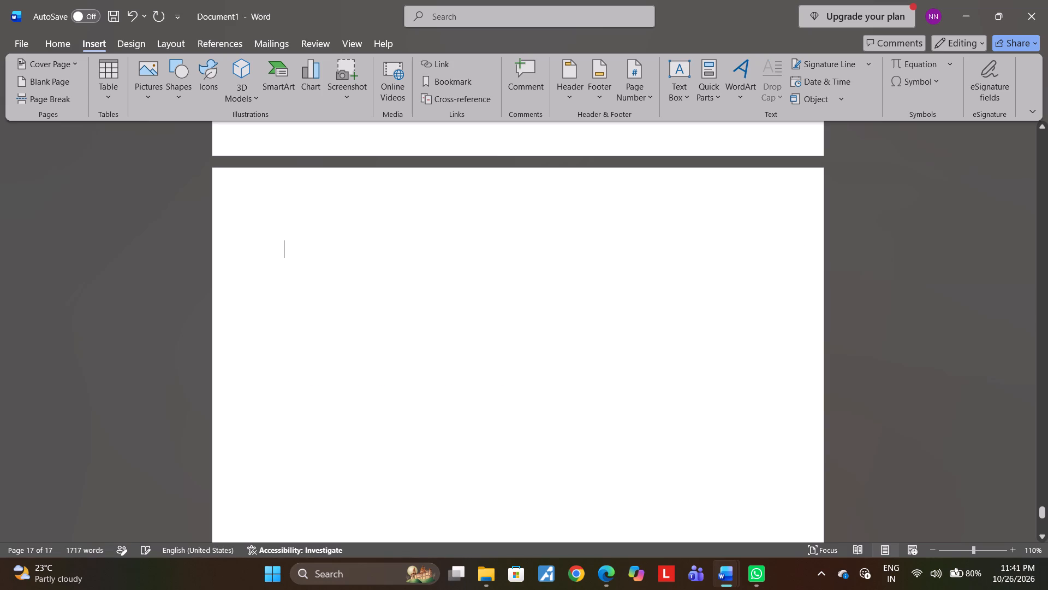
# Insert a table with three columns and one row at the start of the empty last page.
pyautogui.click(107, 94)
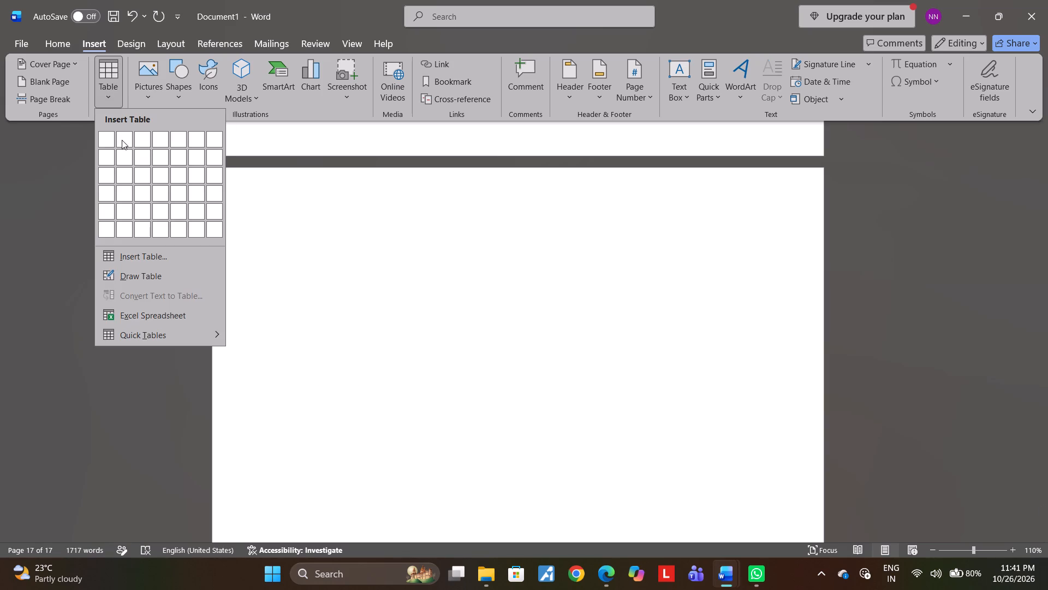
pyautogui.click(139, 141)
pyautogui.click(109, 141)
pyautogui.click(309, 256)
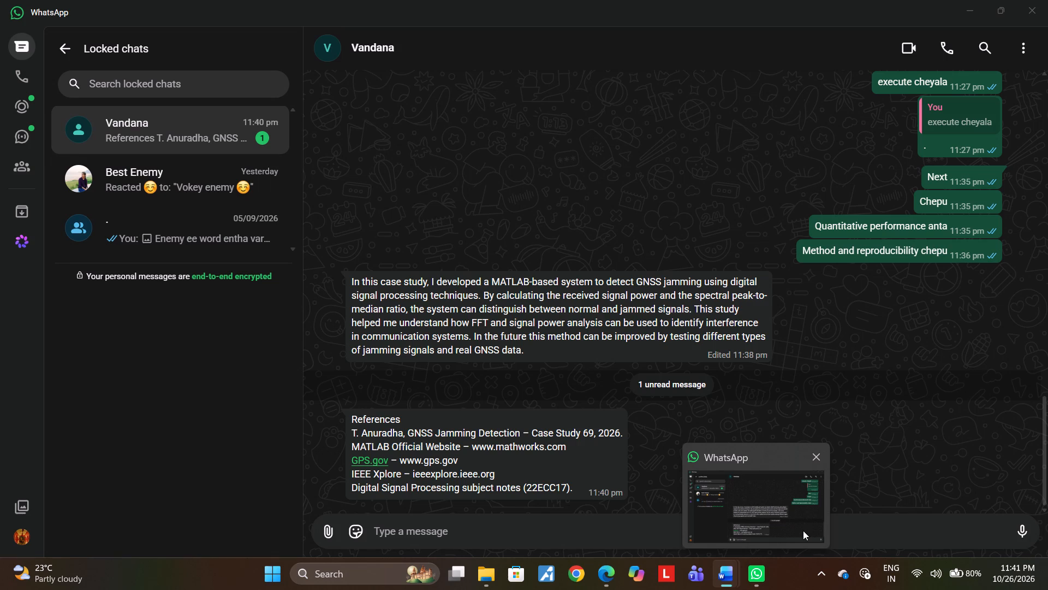
# Check the rows and columns of the performance comparison table in the ChatGPT chat and the other Word report.
pyautogui.click(606, 575)
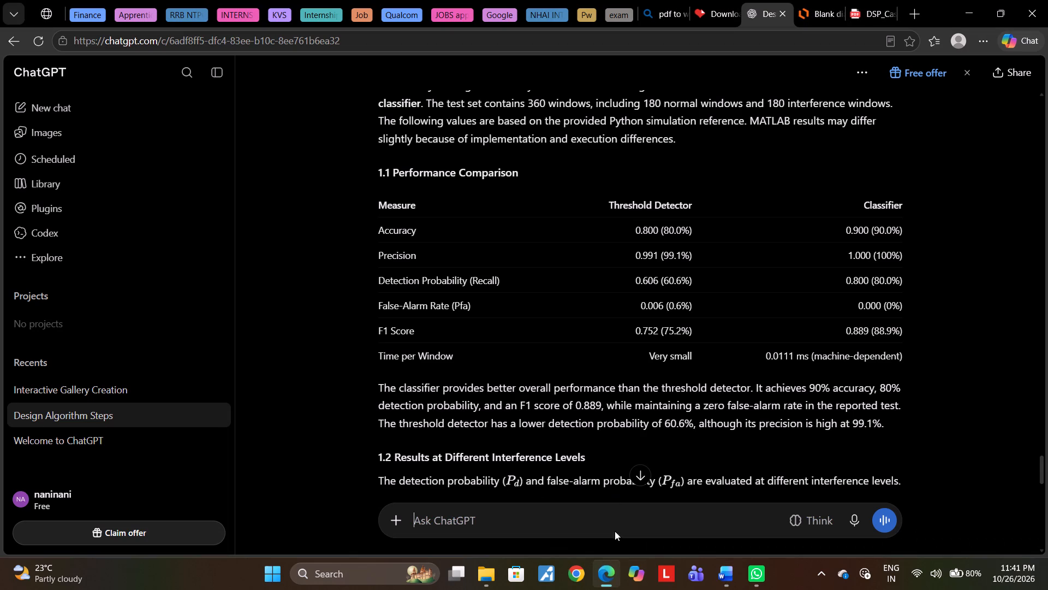
pyautogui.click(669, 535)
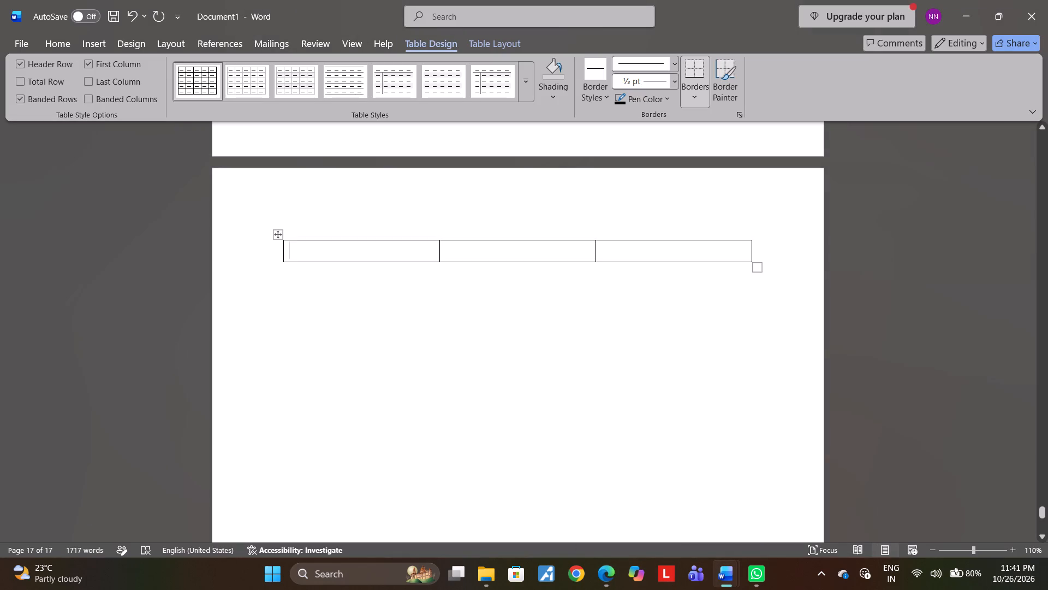
pyautogui.scroll(1, 621, 406)
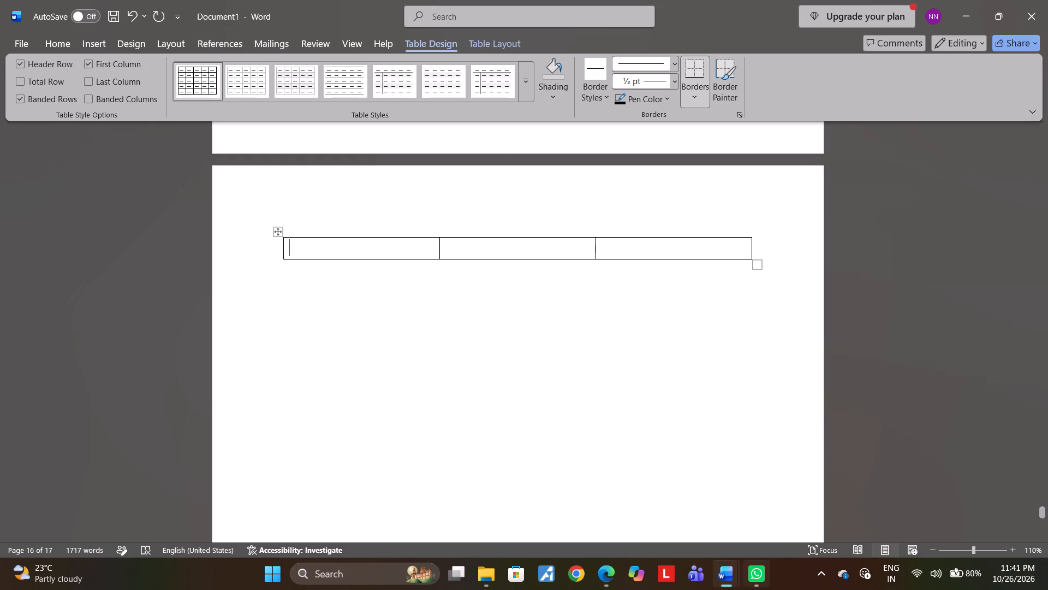
pyautogui.click(776, 515)
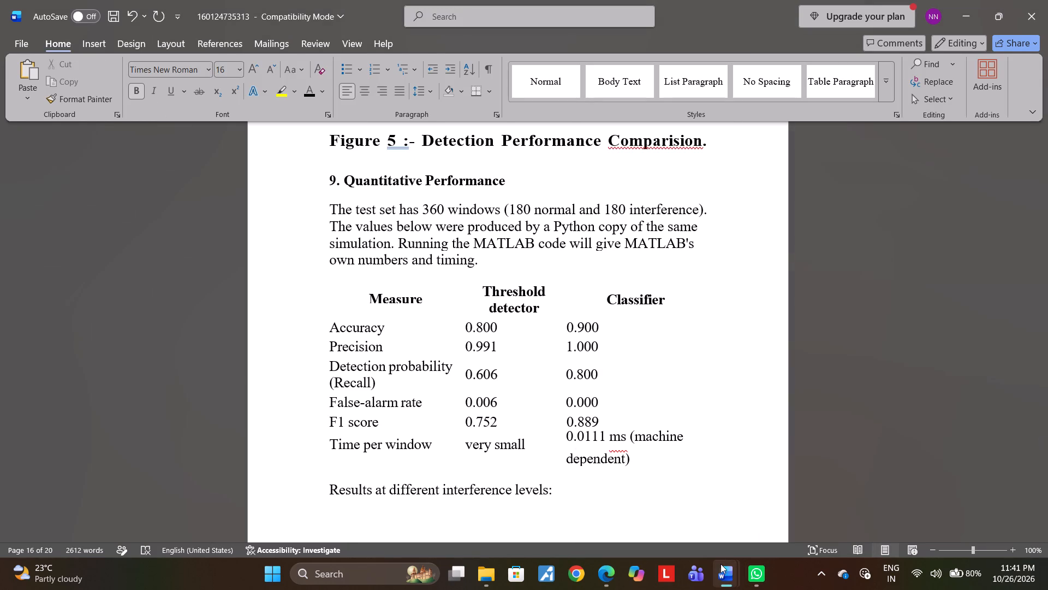
pyautogui.click(647, 521)
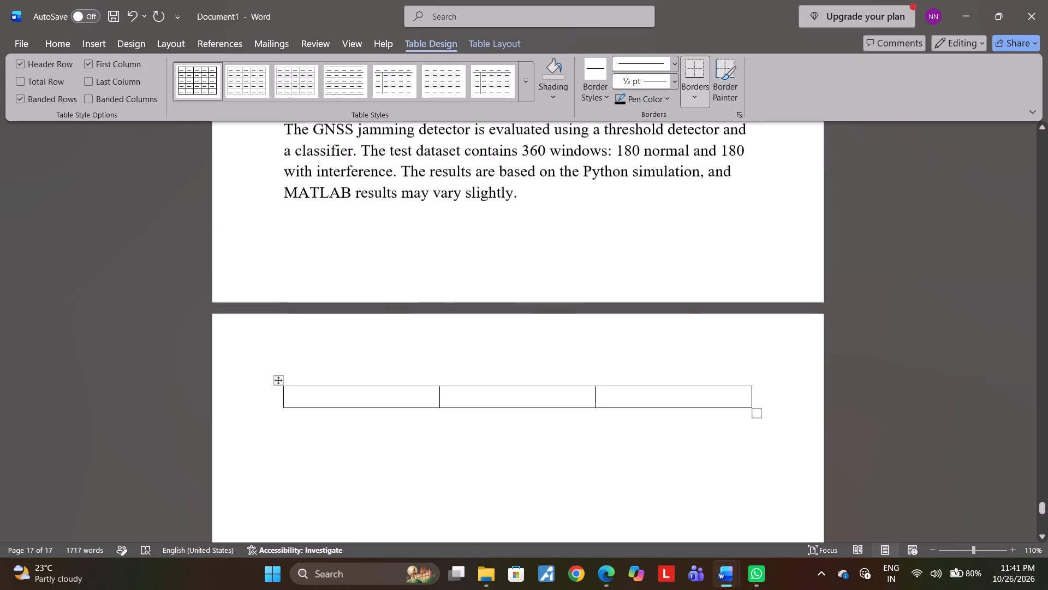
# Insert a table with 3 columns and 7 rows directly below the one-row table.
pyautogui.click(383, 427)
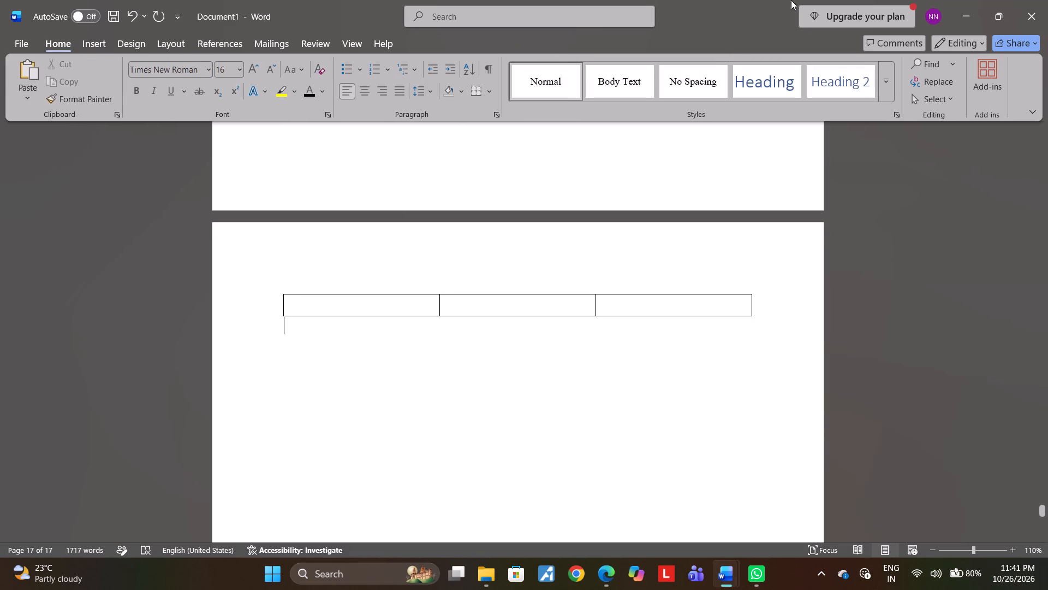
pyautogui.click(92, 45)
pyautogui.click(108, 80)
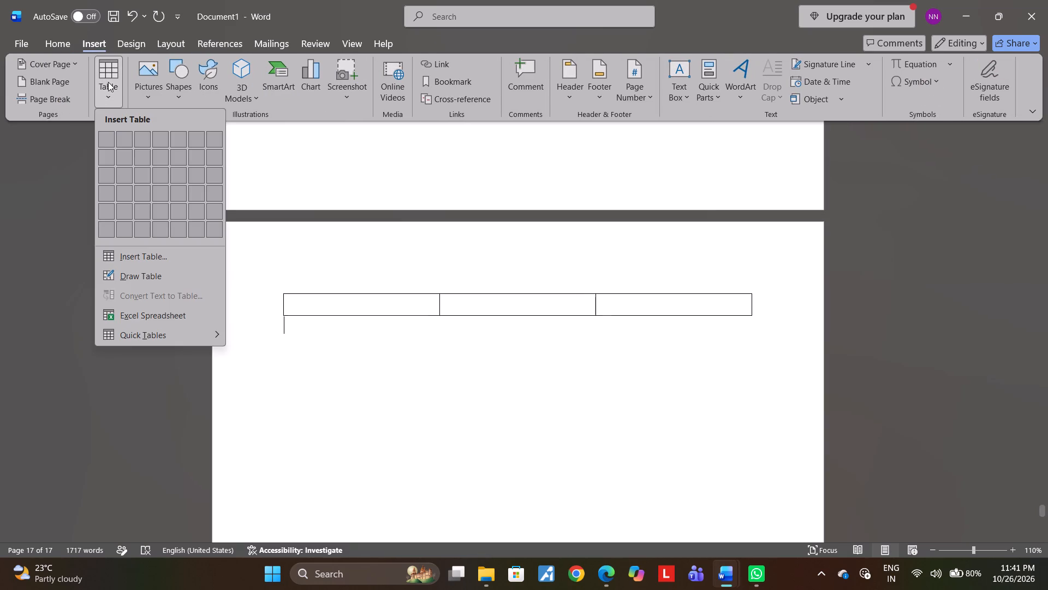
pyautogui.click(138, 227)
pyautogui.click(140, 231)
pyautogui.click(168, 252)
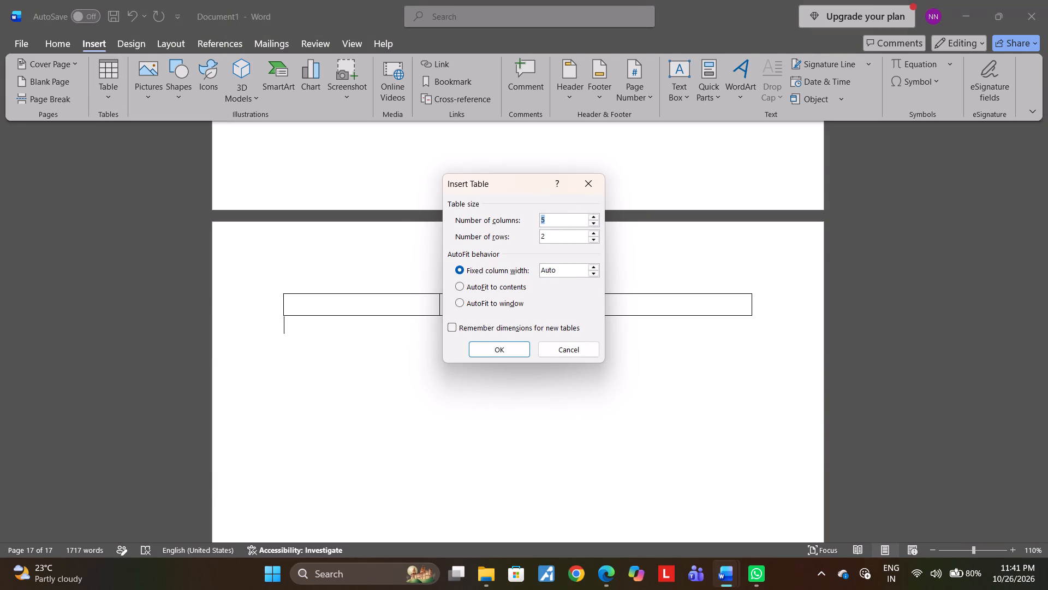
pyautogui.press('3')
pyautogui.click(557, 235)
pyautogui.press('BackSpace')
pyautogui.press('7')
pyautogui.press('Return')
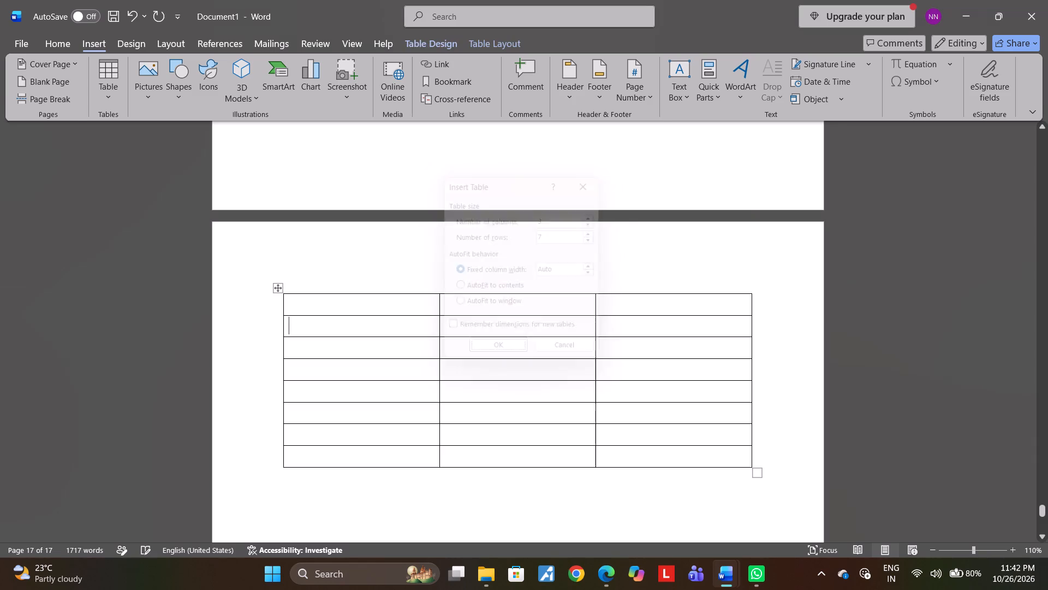
# Go through the first column of the table row by row to check the number of rows.
pyautogui.click(408, 308)
pyautogui.click(408, 327)
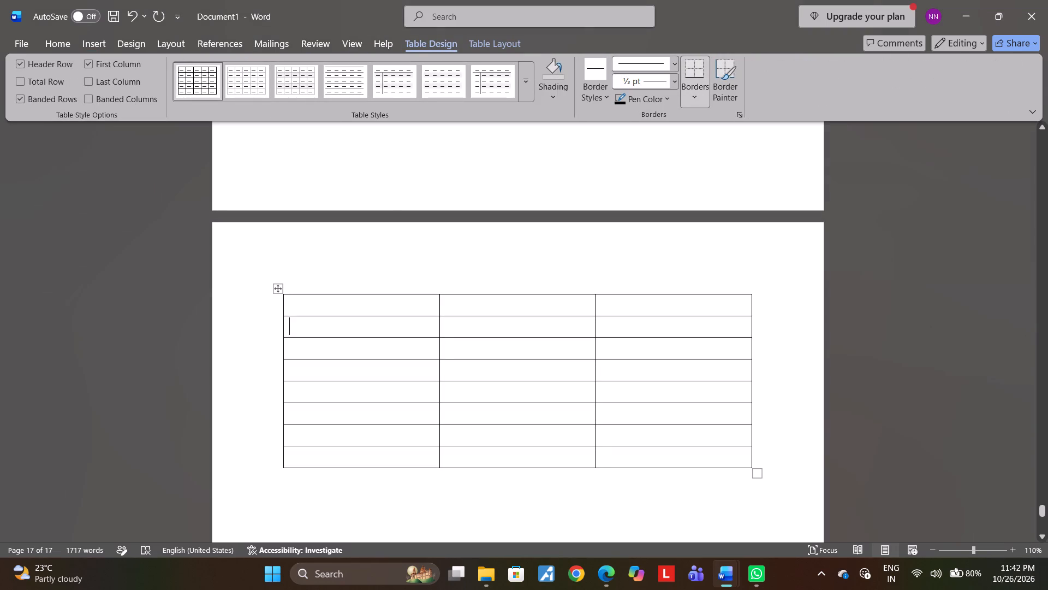
pyautogui.click(409, 346)
pyautogui.click(409, 372)
pyautogui.click(411, 386)
pyautogui.click(413, 419)
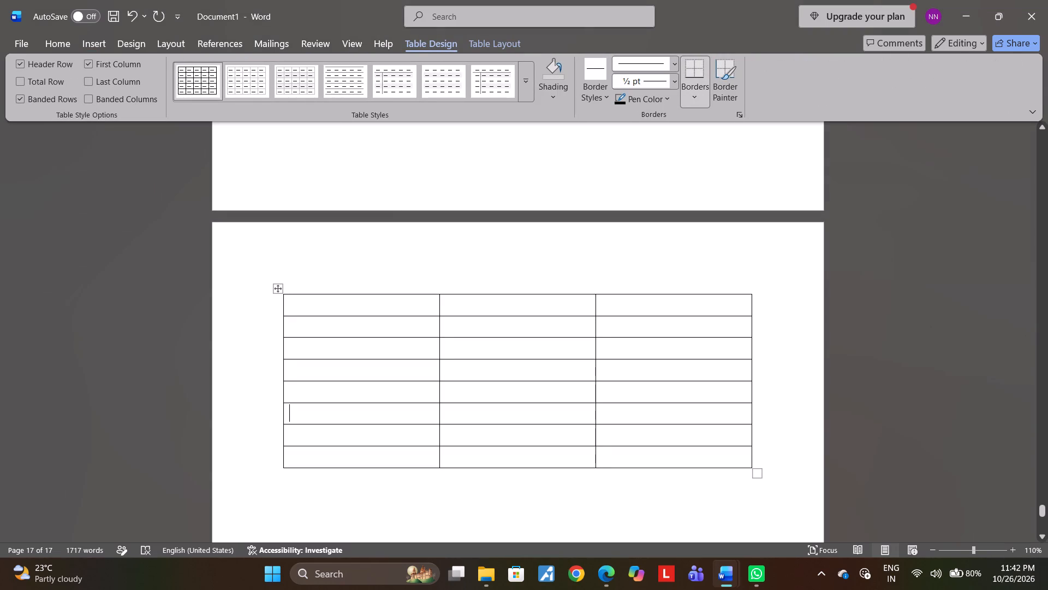
pyautogui.click(413, 438)
pyautogui.click(421, 459)
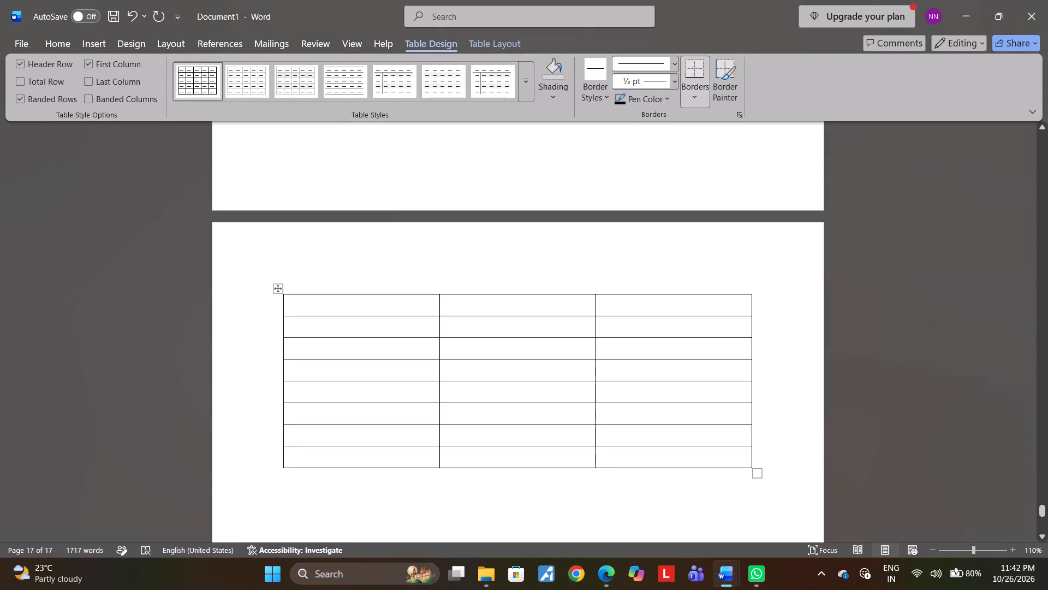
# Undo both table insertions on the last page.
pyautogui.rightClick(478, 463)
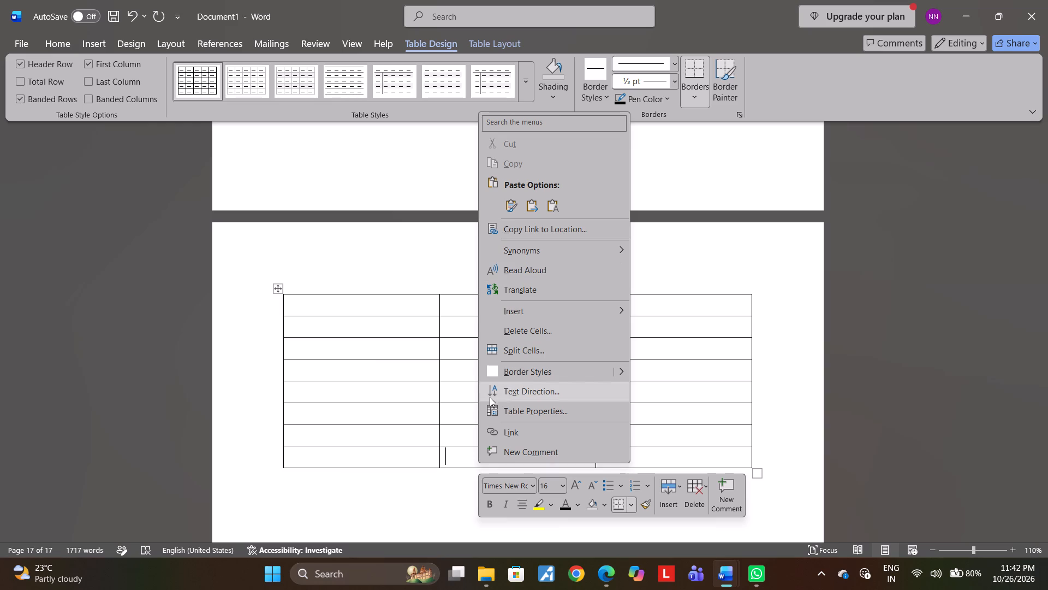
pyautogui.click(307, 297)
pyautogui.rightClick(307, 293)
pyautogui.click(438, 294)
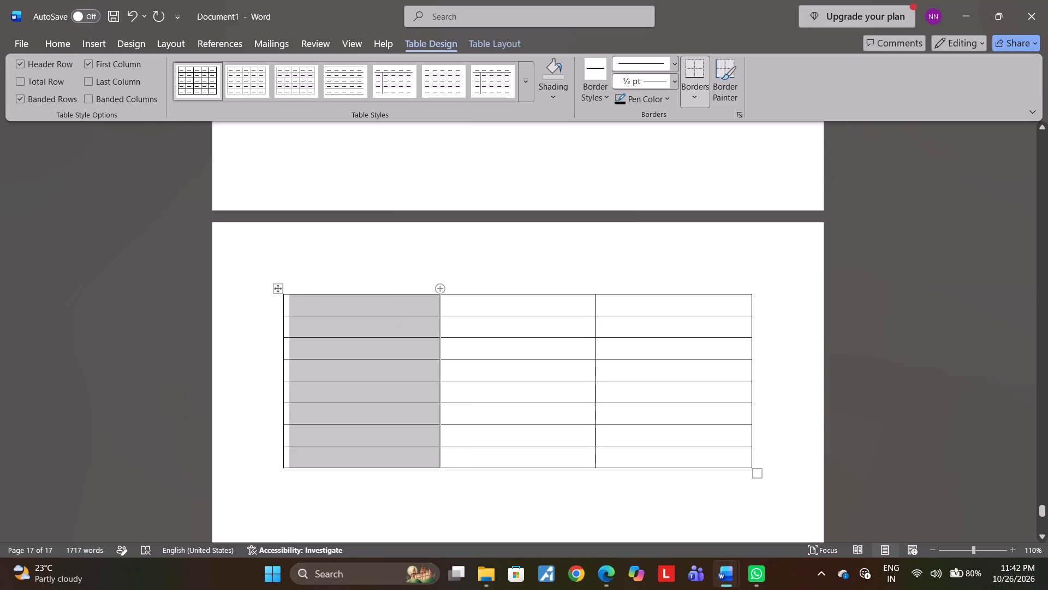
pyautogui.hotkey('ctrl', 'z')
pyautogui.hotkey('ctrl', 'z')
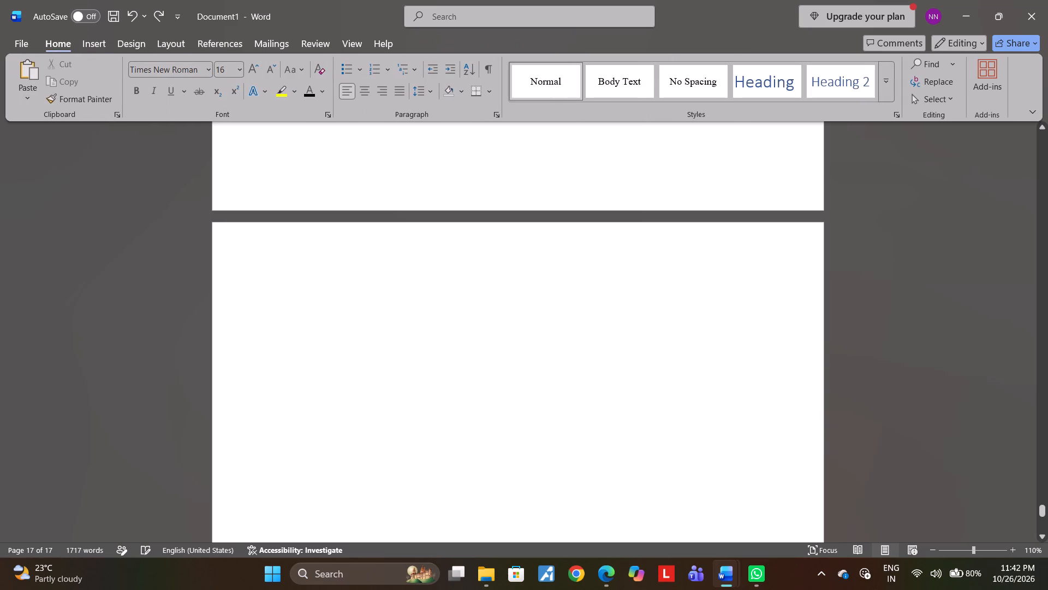
# Insert a table with 3 columns and 7 rows on the empty last page of the report.
pyautogui.click(95, 49)
pyautogui.click(103, 81)
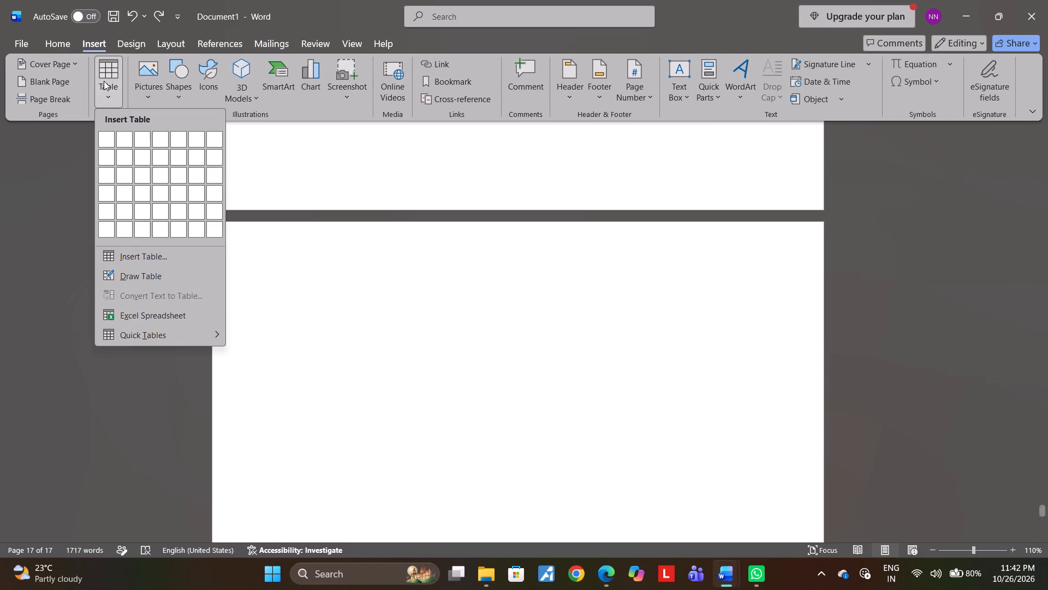
pyautogui.click(151, 253)
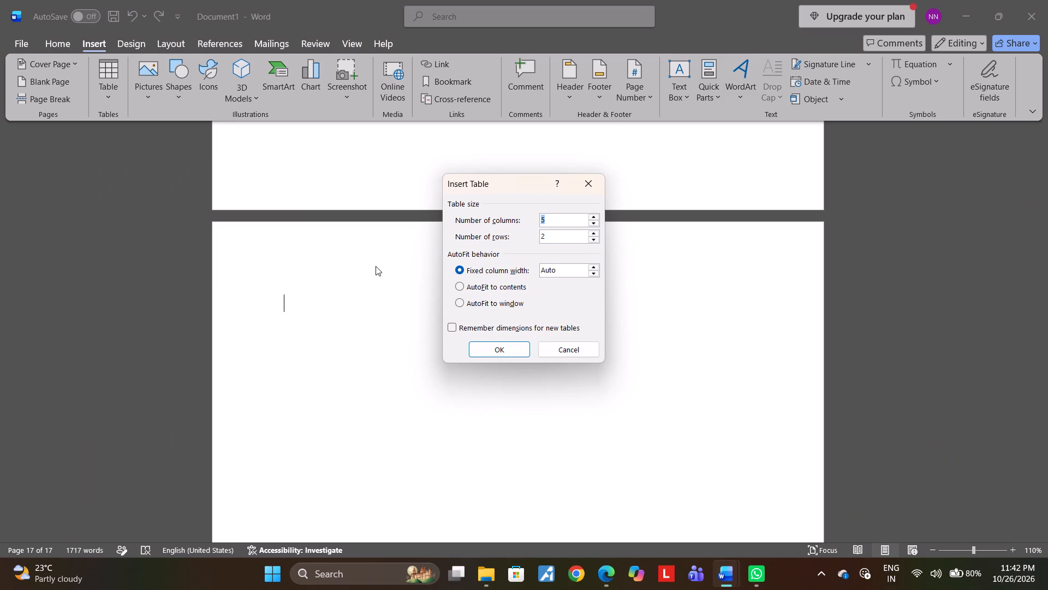
pyautogui.press('3')
pyautogui.click(550, 235)
pyautogui.press('BackSpace')
pyautogui.press('7')
pyautogui.click(511, 346)
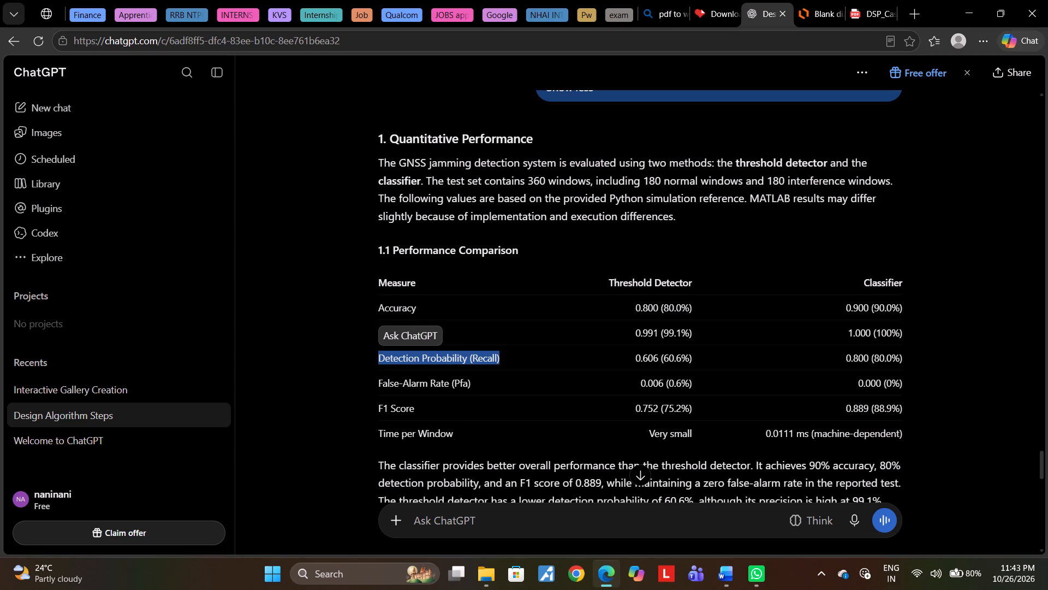
pyautogui.moveTo(471, 382); pyautogui.dragTo(380, 387)
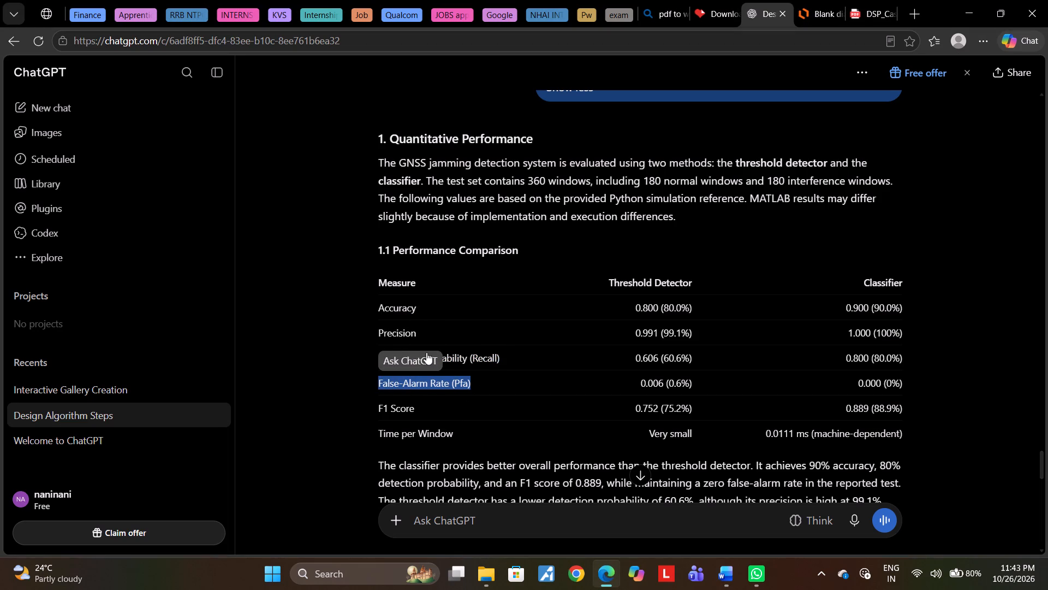
# Copy "False-Alarm Rate (Pfa)" from ChatGPT into the Word table's Measure column, in the row below "Detection Probability (Recall)".
pyautogui.hotkey('ctrl', 'c')
pyautogui.hotkey('ctrl', 'c')
pyautogui.click(719, 571)
pyautogui.click(331, 367)
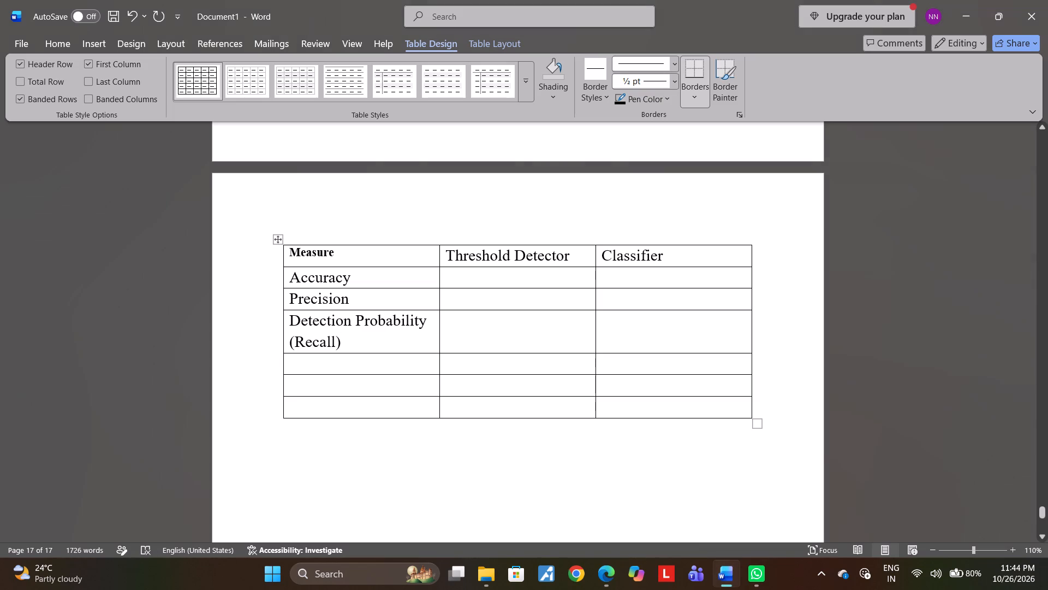
pyautogui.hotkey('ctrl', 'v')
pyautogui.click(611, 574)
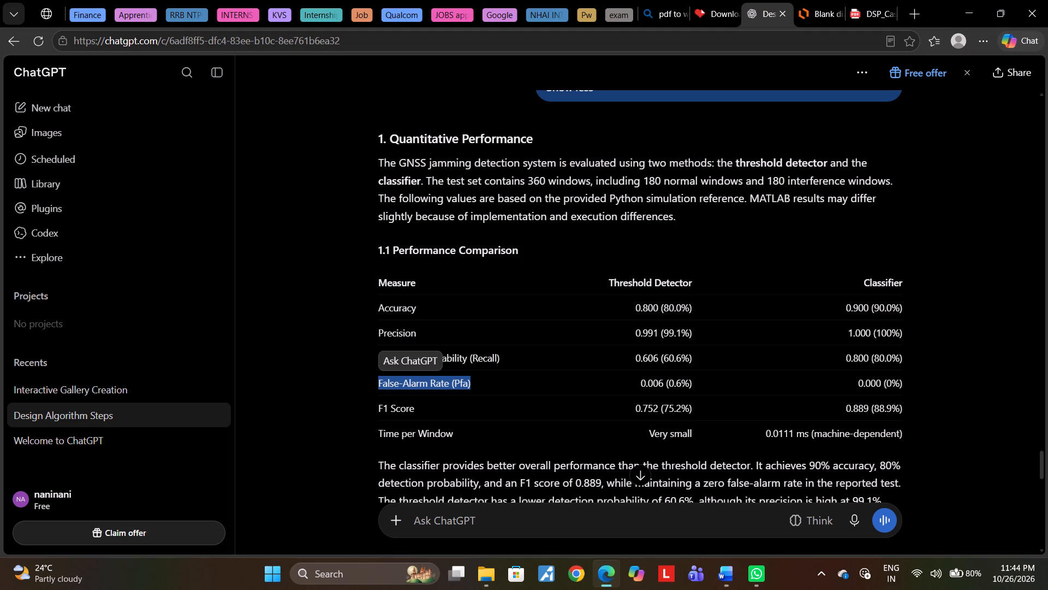
pyautogui.moveTo(418, 407); pyautogui.dragTo(383, 410)
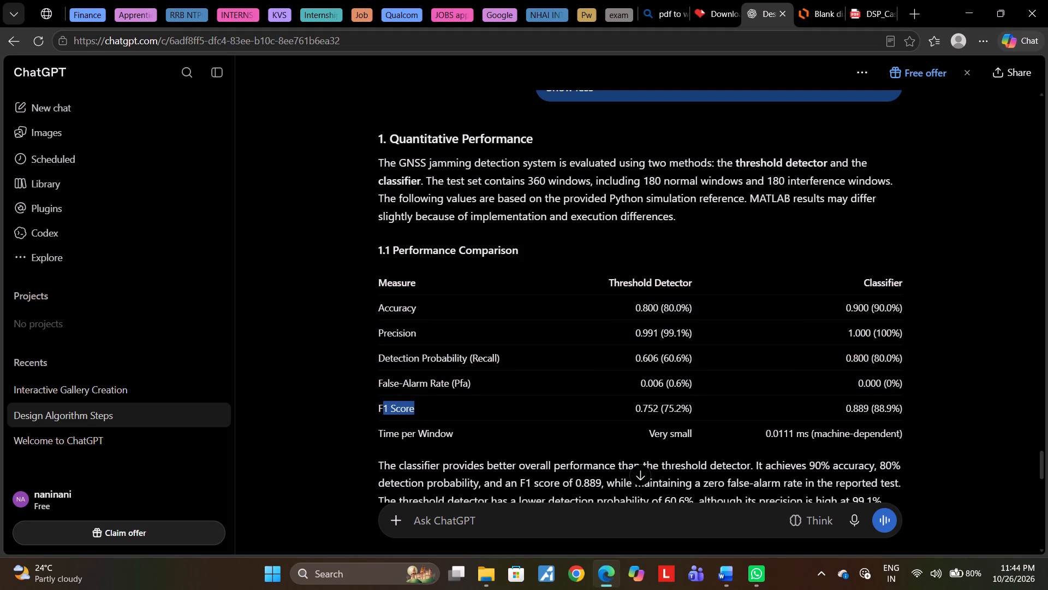
pyautogui.moveTo(383, 410); pyautogui.dragTo(379, 411)
pyautogui.hotkey('ctrl', 'c')
pyautogui.hotkey('ctrl', 'c')
pyautogui.hotkey('ctrl', 'c')
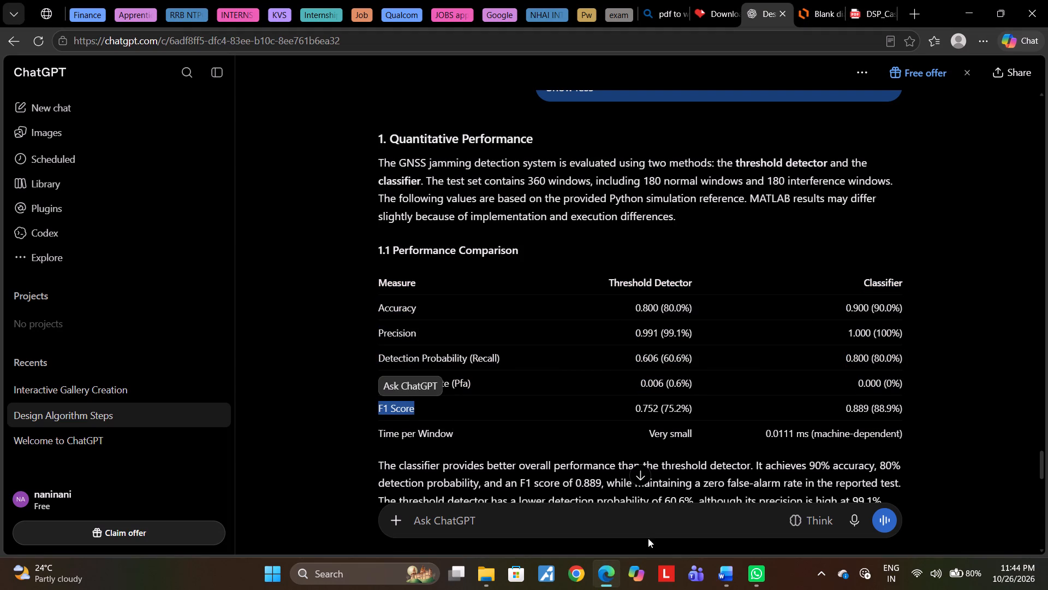